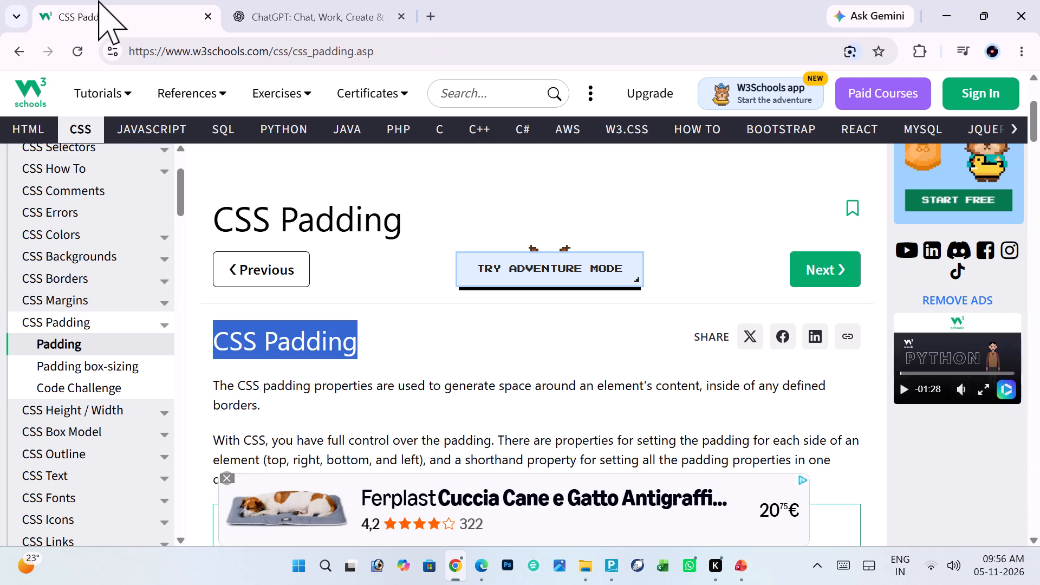
scroll(330, 273, down, 4)
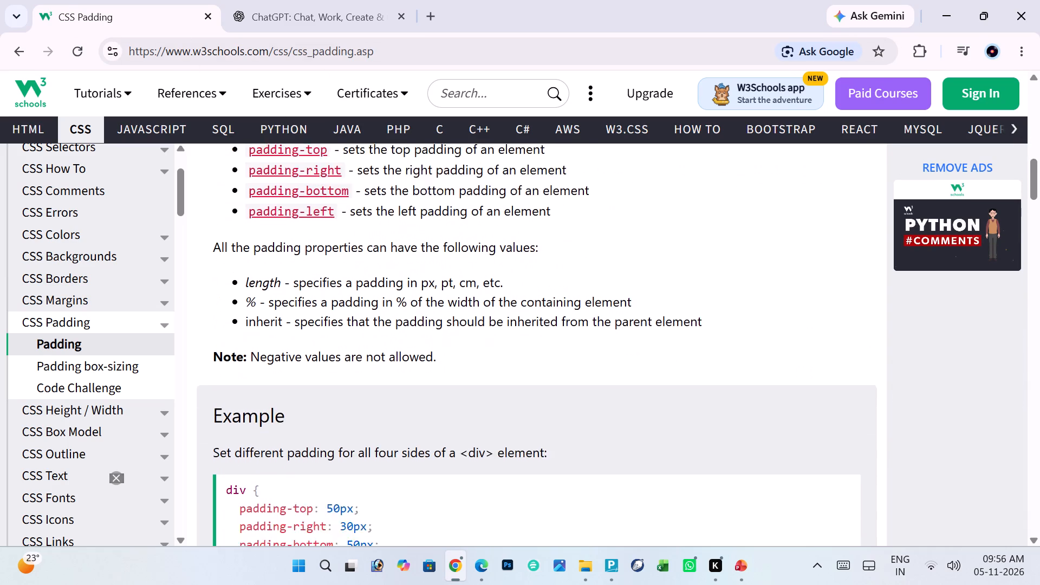
scroll(330, 273, down, 2)
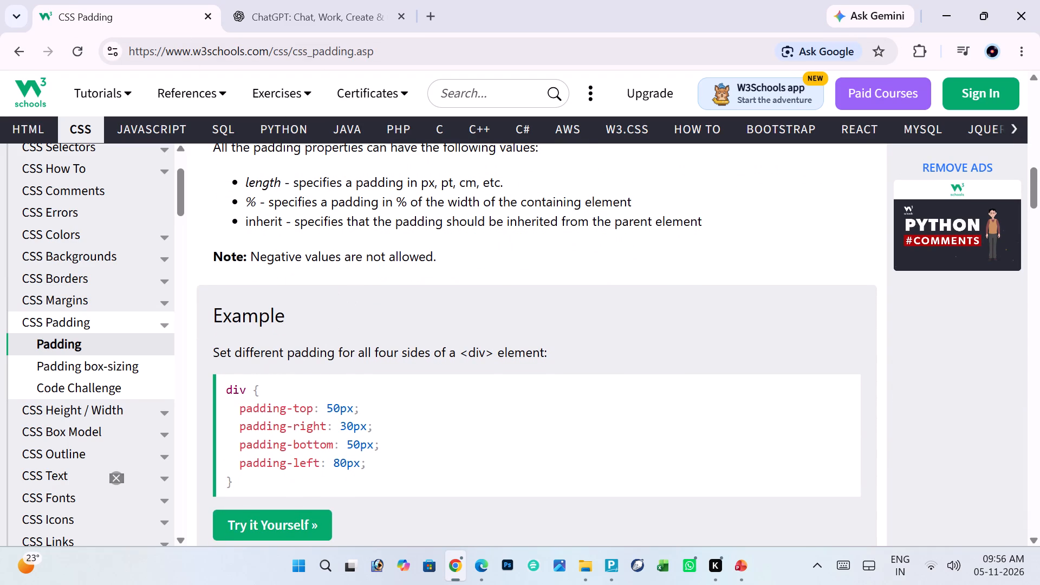
drag(226, 388, 269, 486)
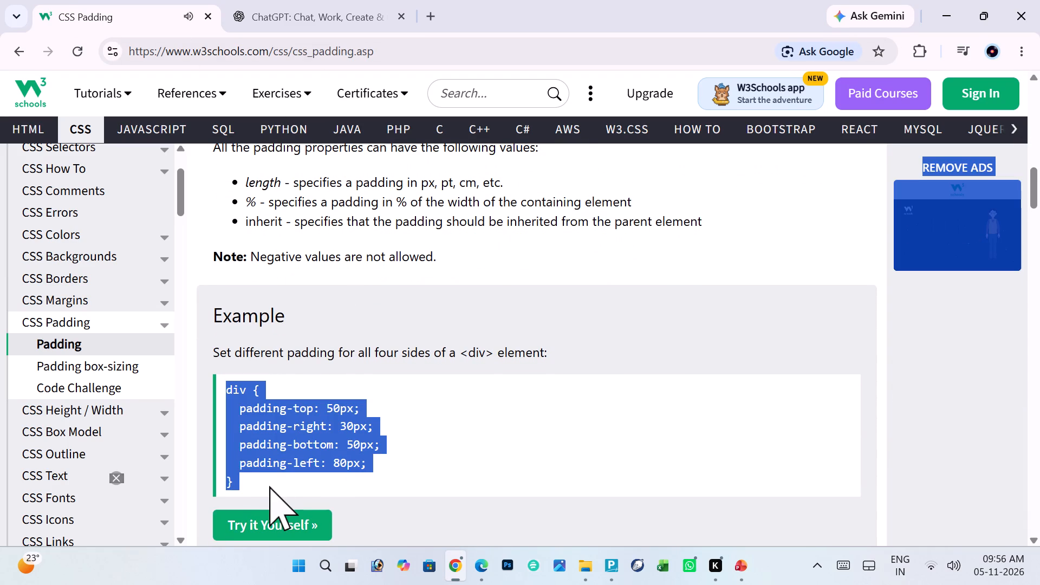
click(269, 486)
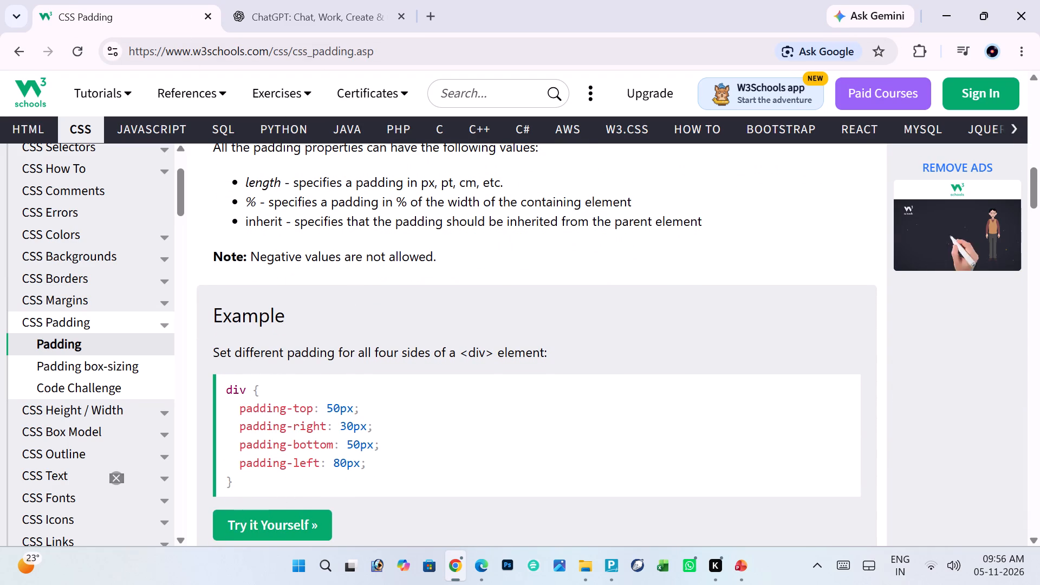
drag(227, 394, 238, 477)
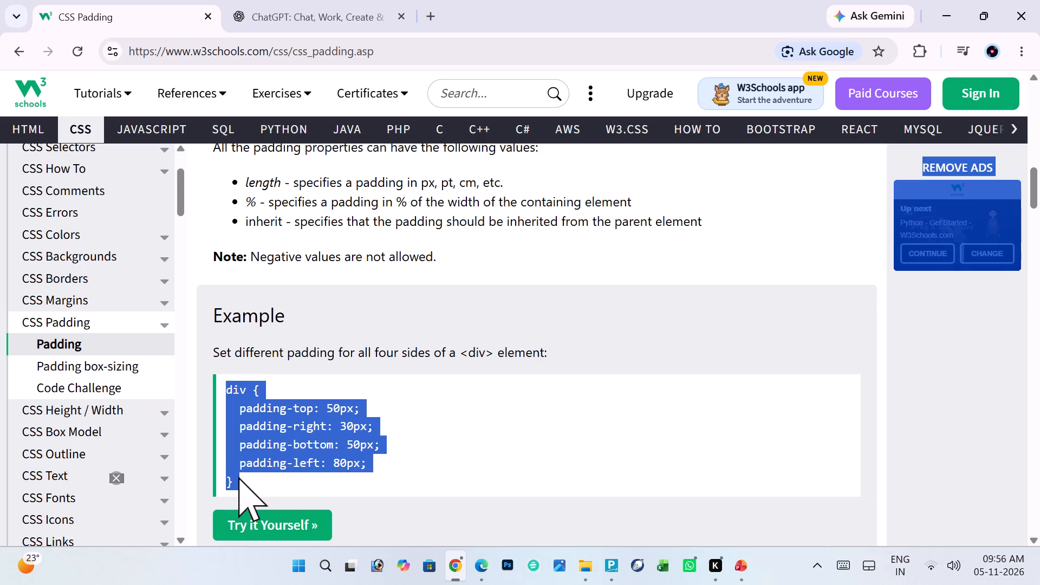
drag(238, 477, 237, 476)
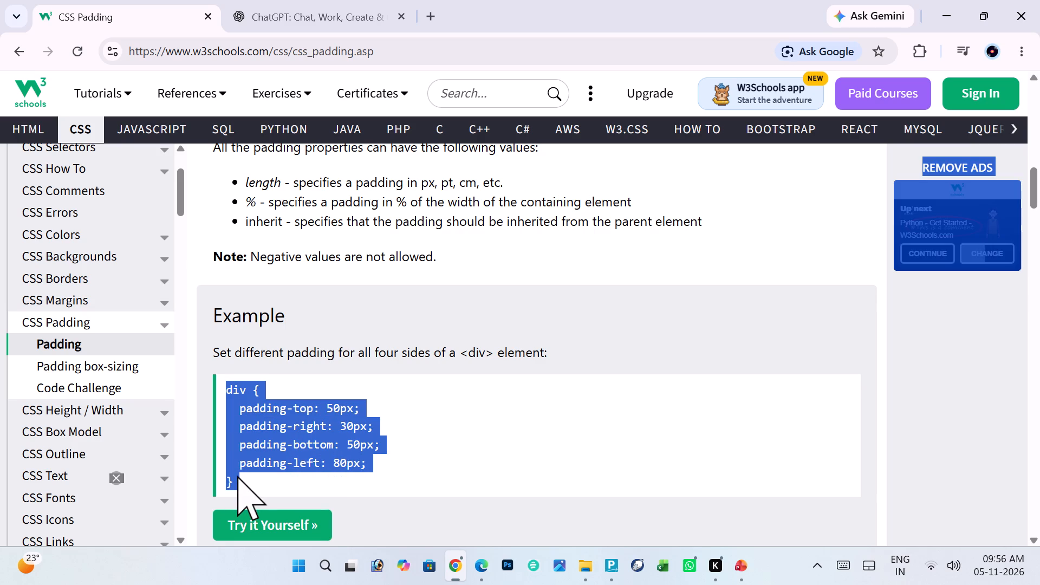
drag(237, 476, 373, 462)
key(ctrl+c)
Switch to PowerPoint and paste the code into a new text box beside the properties list, ending it with "}" on its own line.
key(alt+Tab)
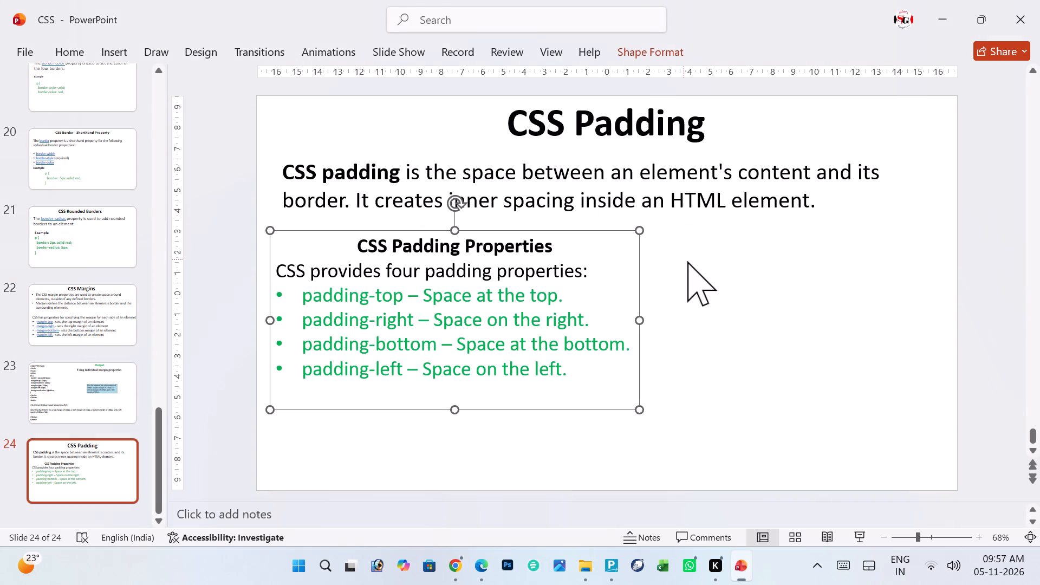
click(693, 253)
drag(693, 253, 749, 316)
key(ctrl+v)
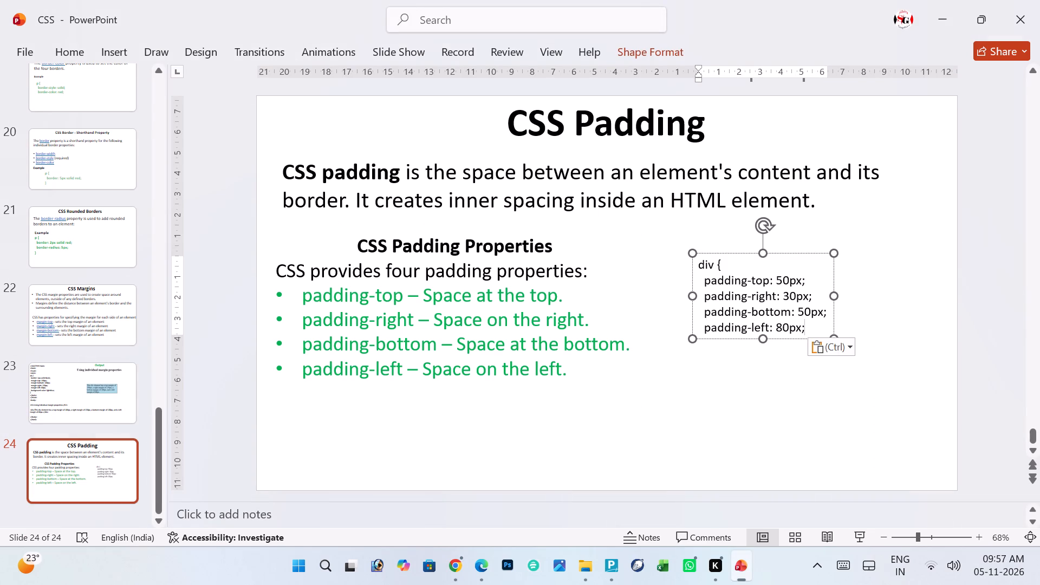
key(Return)
key(shift+braceright)
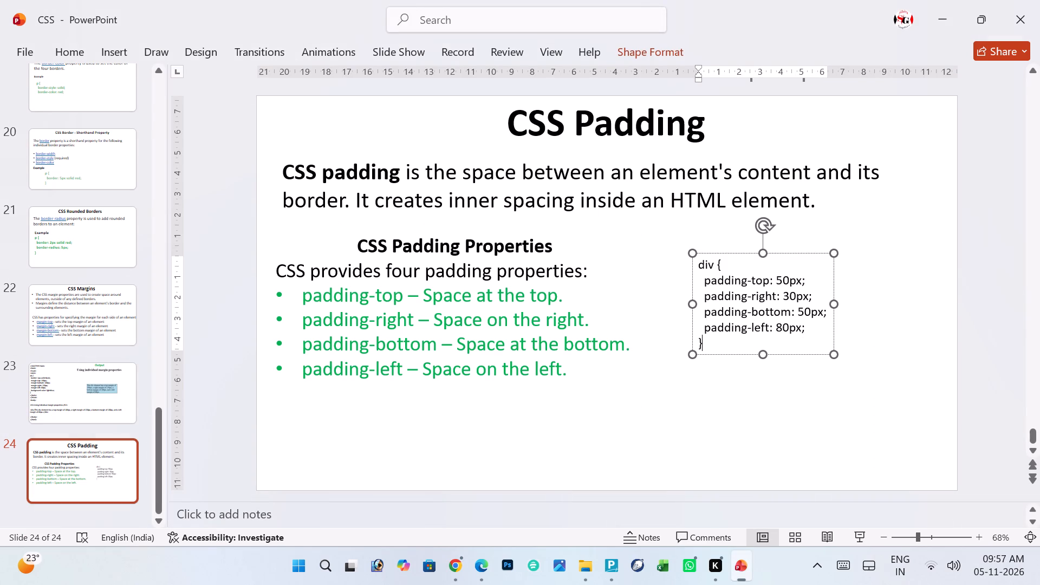
Enlarge the div code text to 28 pt and move its text box lower on the slide.
click(740, 357)
key(ctrl+shift+period)
key(ctrl+shift+period)
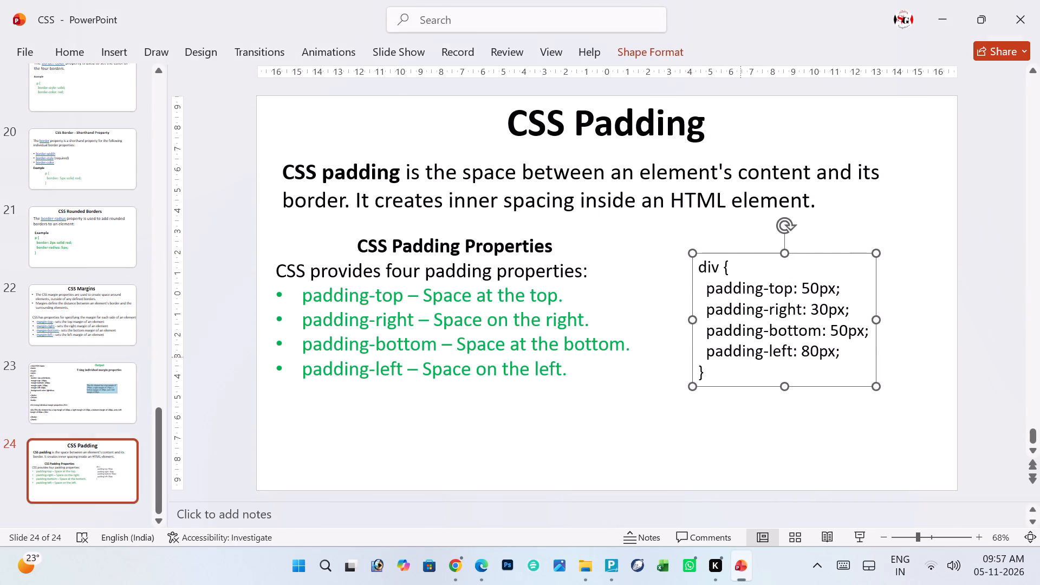
key(ctrl+shift+period)
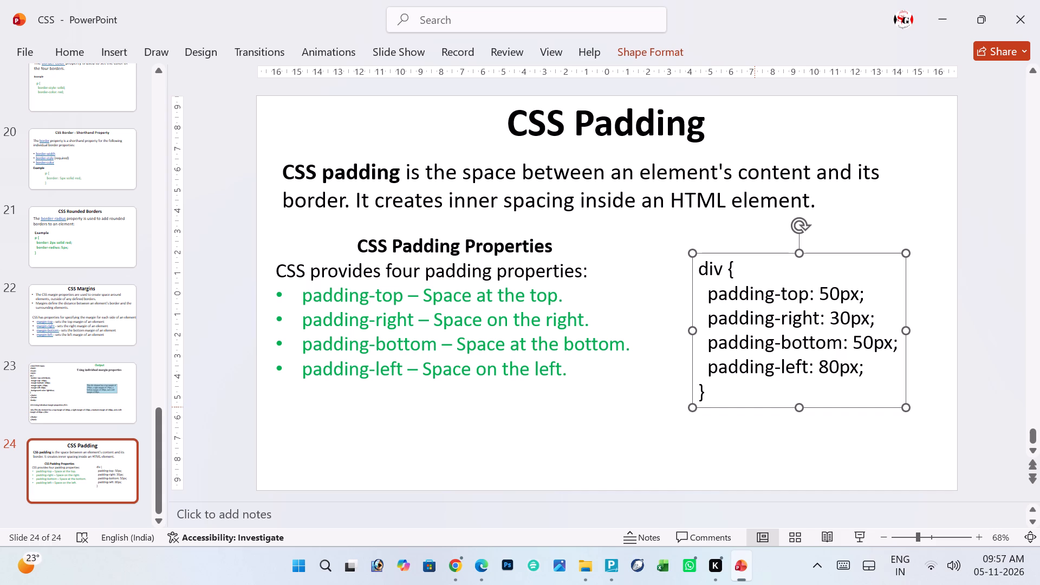
drag(755, 407, 767, 461)
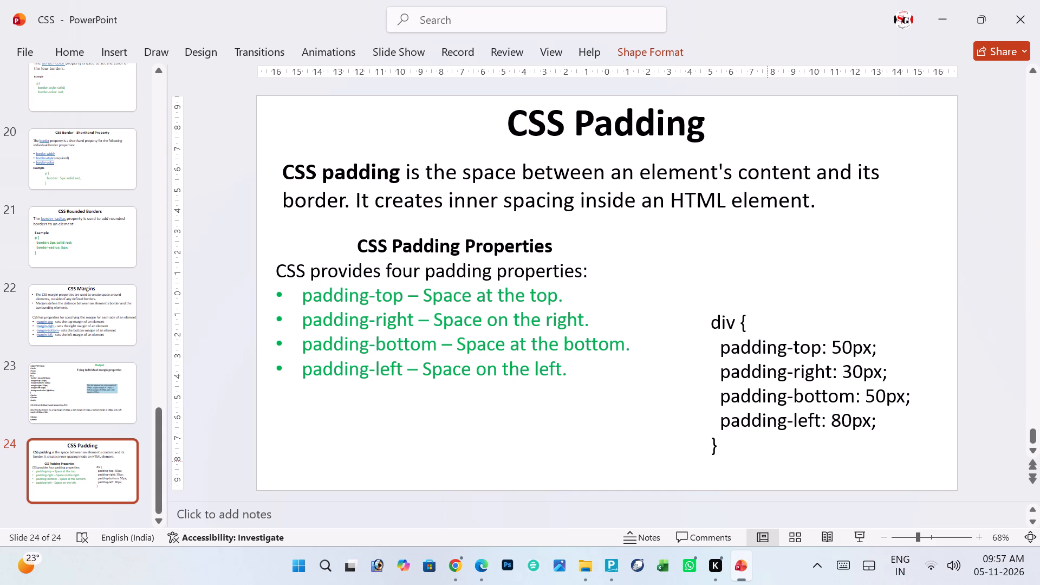
drag(767, 461, 768, 461)
Add a text box above the div code containing the text "Example".
click(710, 266)
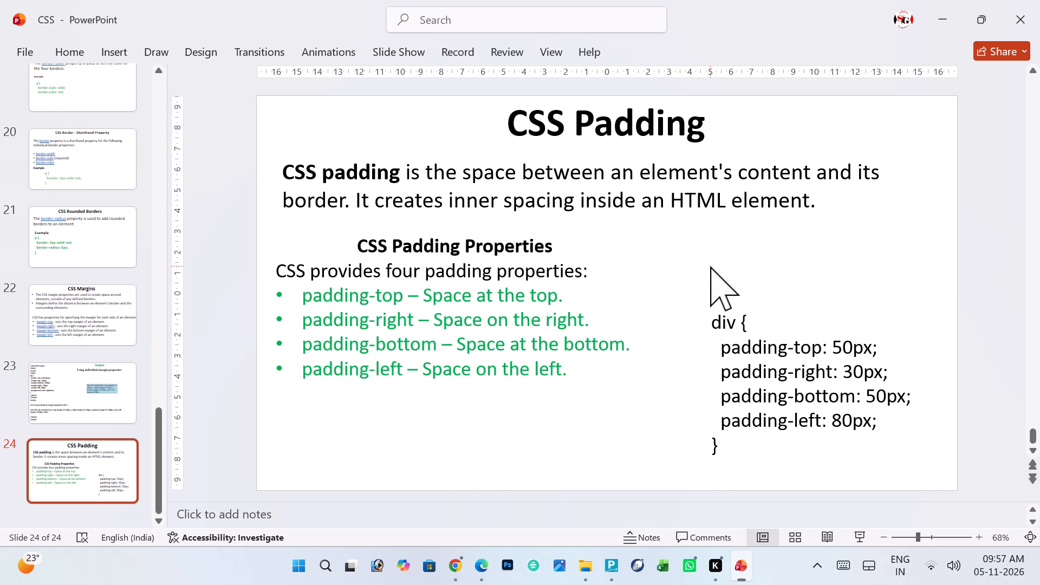
drag(710, 266, 771, 271)
key(ctrl+a)
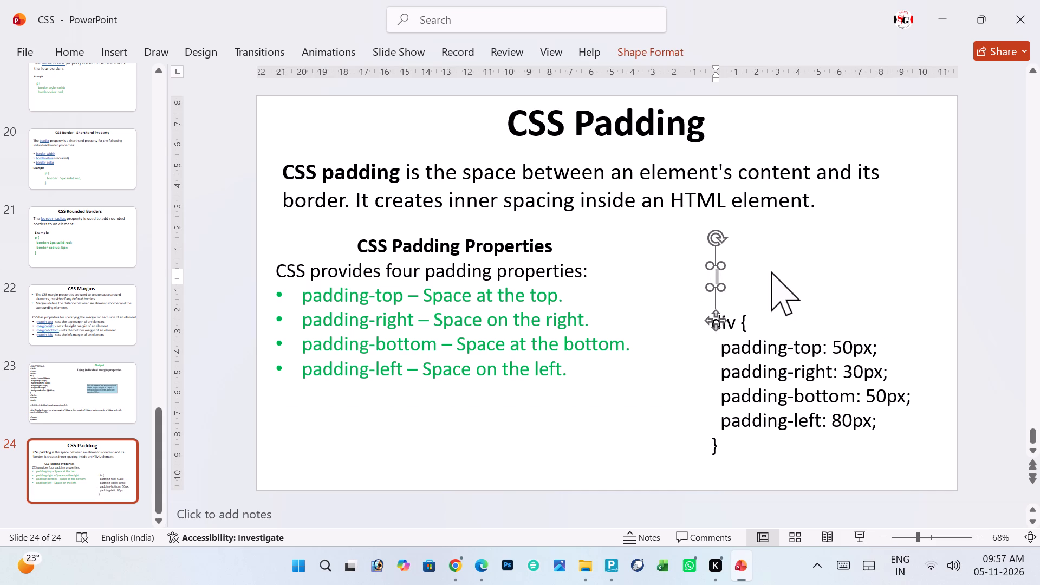
text(Exa)
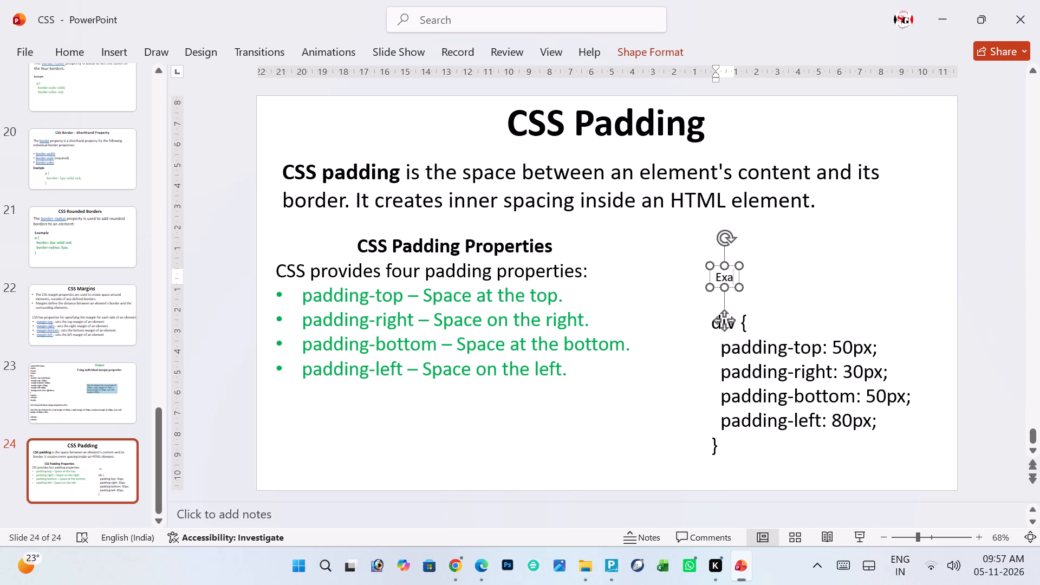
text(mple)
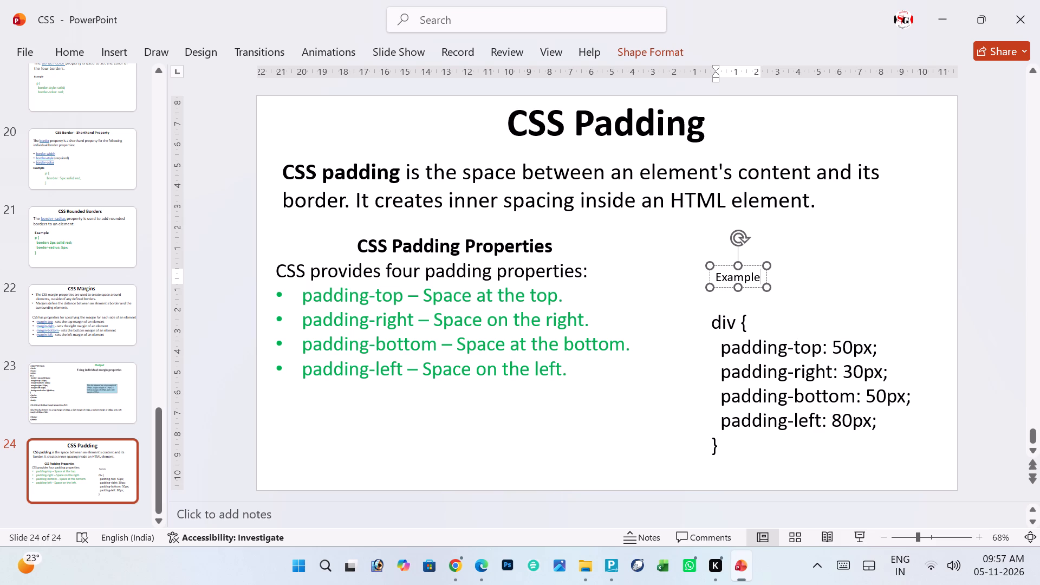
Enlarge the "Example" heading by four font size steps, make it bold and align it just above the div code.
click(752, 288)
key(ctrl+shift+period)
key(ctrl+shift+period)
key(ctrl+shift+period)
key(ctrl+shift+period)
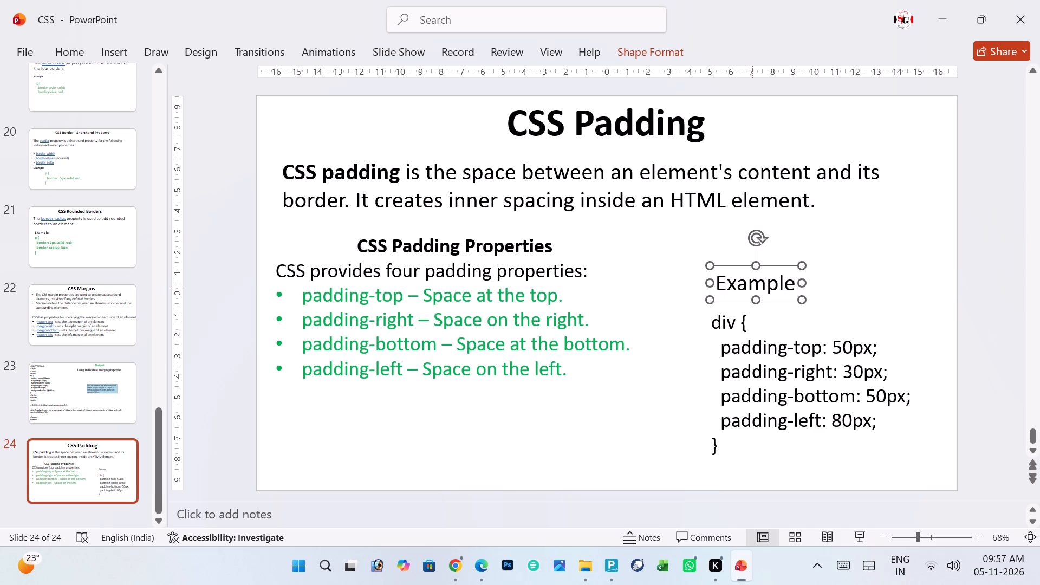
key(ctrl+b)
drag(774, 298, 766, 302)
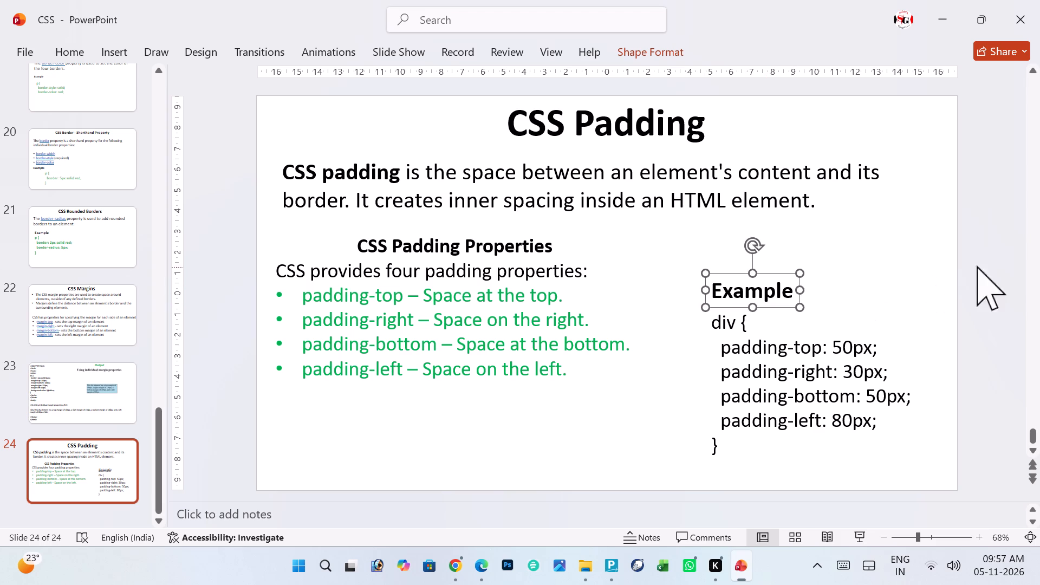
click(1003, 264)
Colour all the text of the div padding code box red.
click(776, 361)
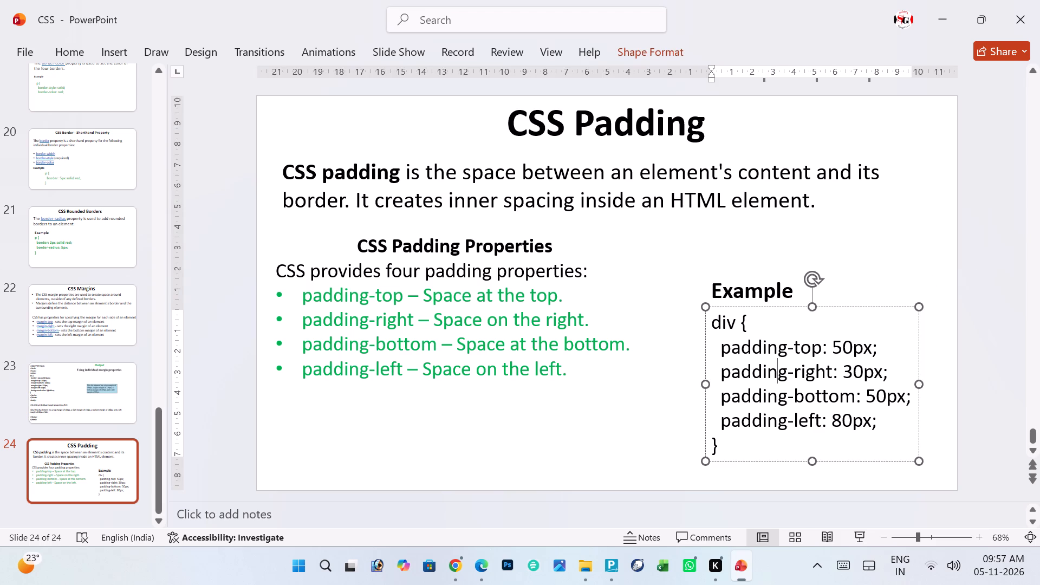
click(706, 337)
click(74, 41)
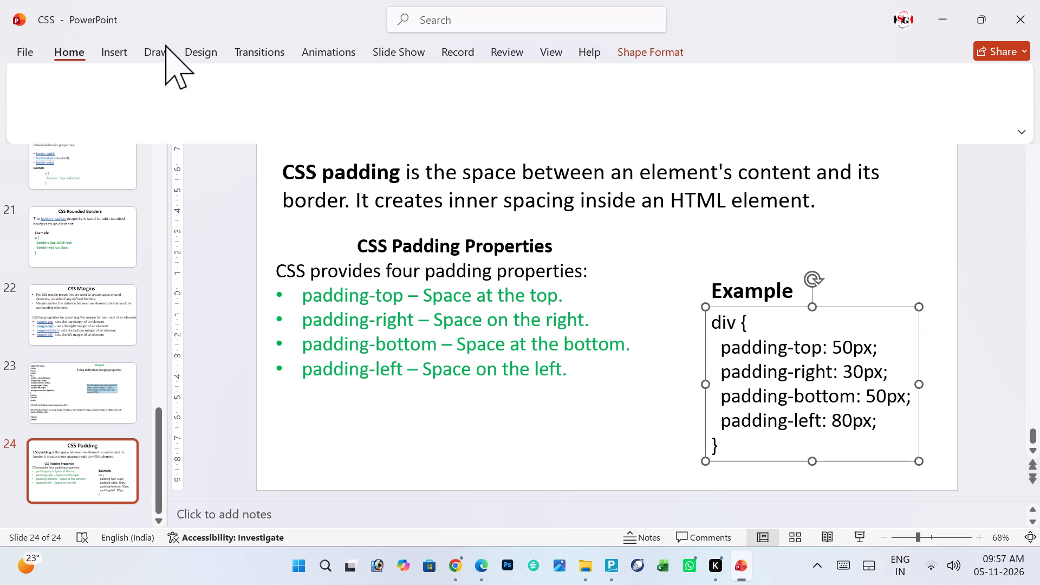
click(458, 111)
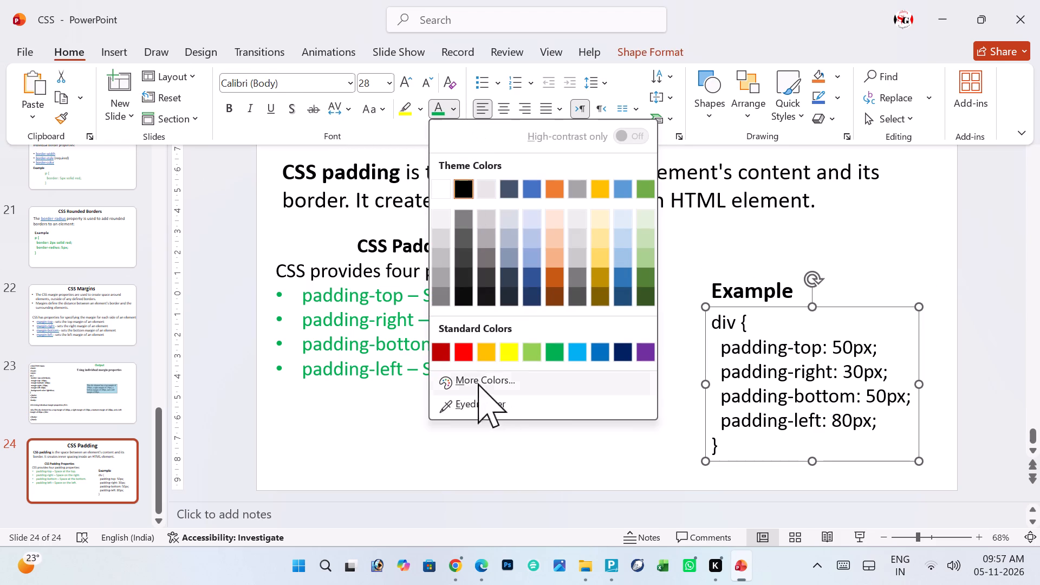
click(464, 348)
click(991, 254)
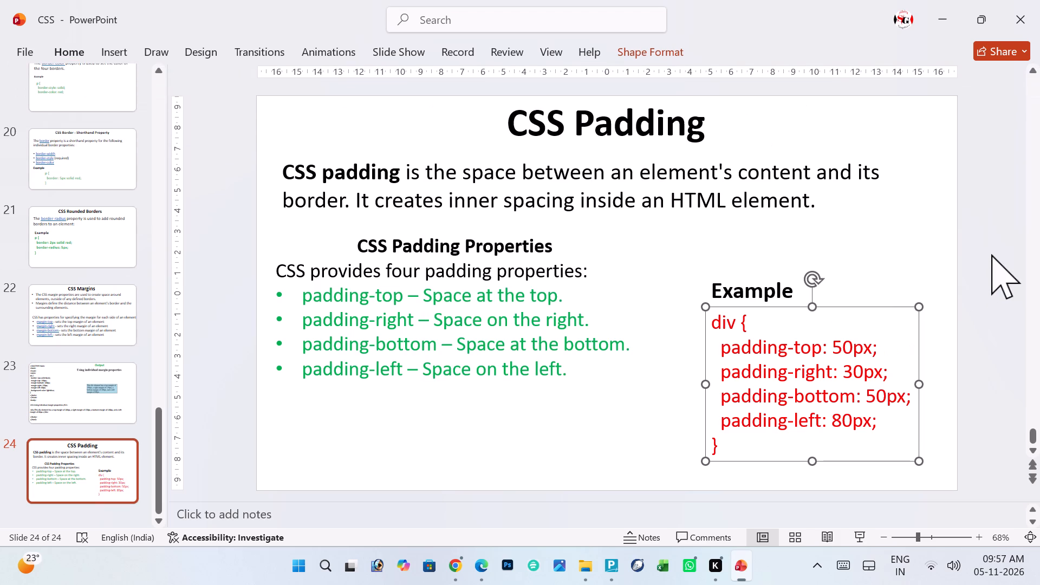
Deselect the div code box on the CSS Padding slide and save the presentation.
click(244, 227)
key(ctrl+d)
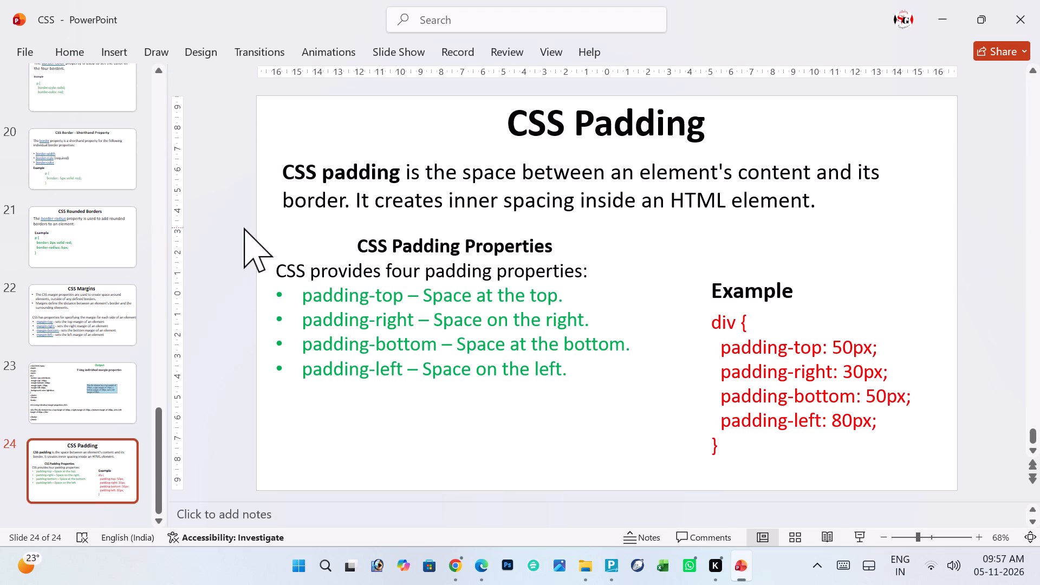
click(244, 227)
key(ctrl+s)
Switch to W3Schools in Chrome, open the CSS Height / Width page and copy its "CSS Height and Width" heading.
key(alt+Tab)
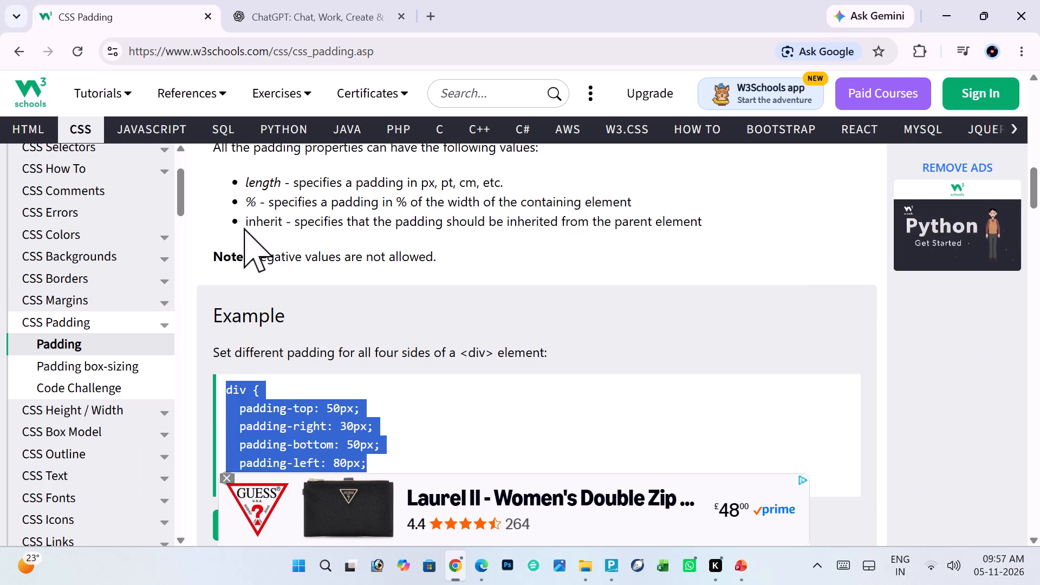
scroll(112, 376, down, 1)
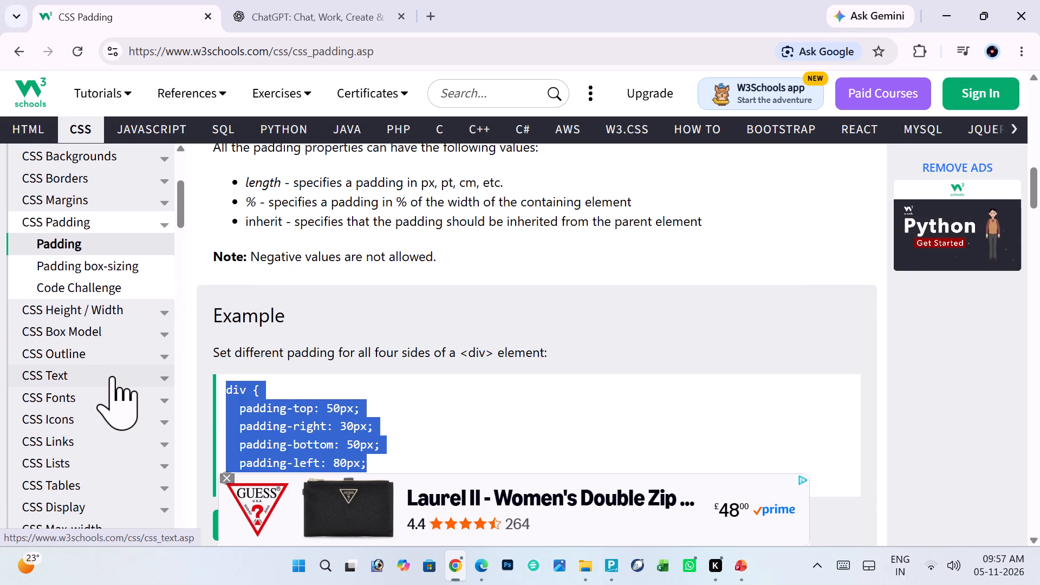
scroll(112, 376, down, 2)
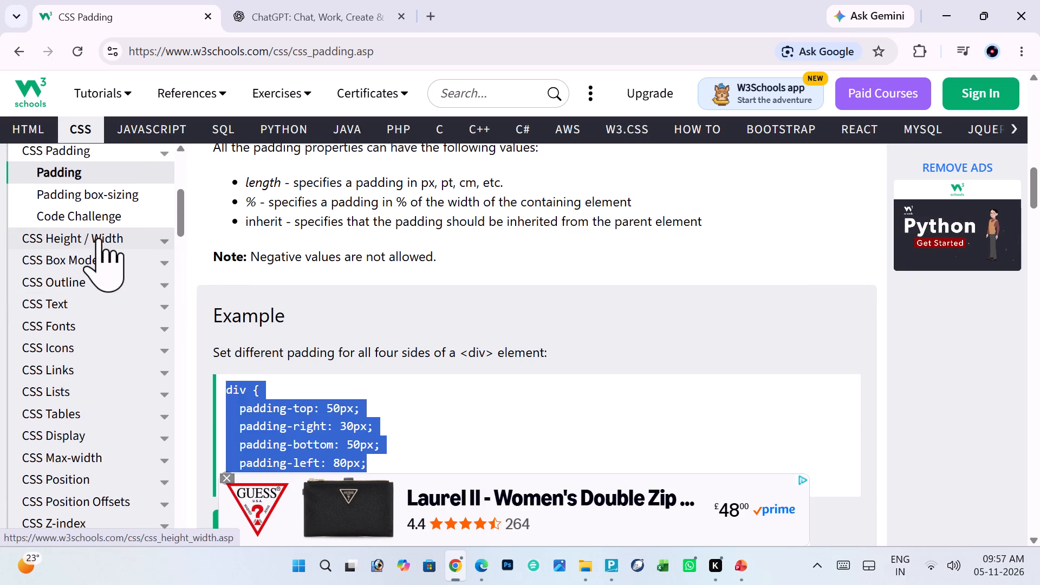
click(98, 238)
scroll(332, 450, down, 2)
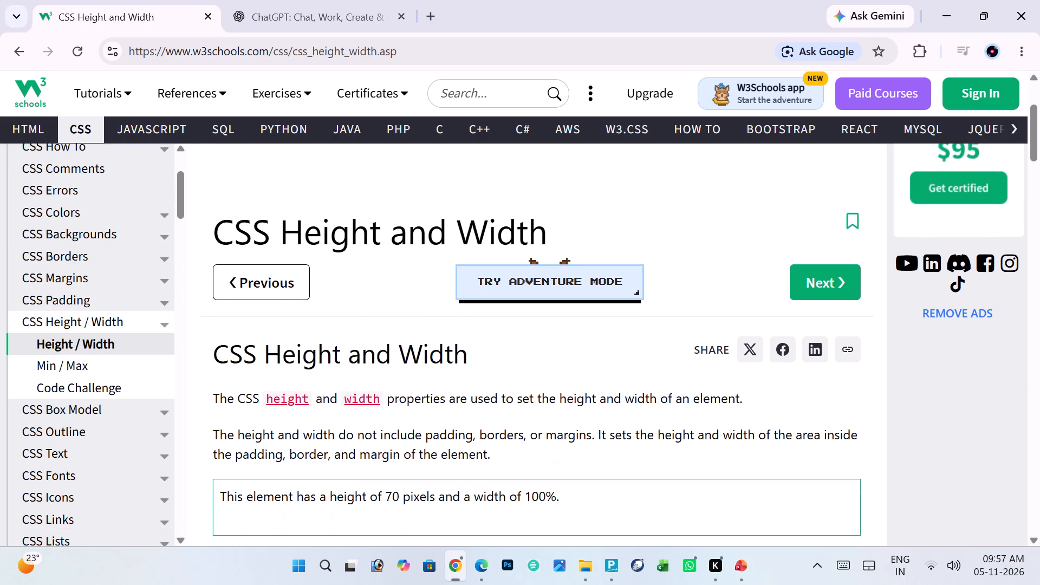
scroll(332, 450, down, 1)
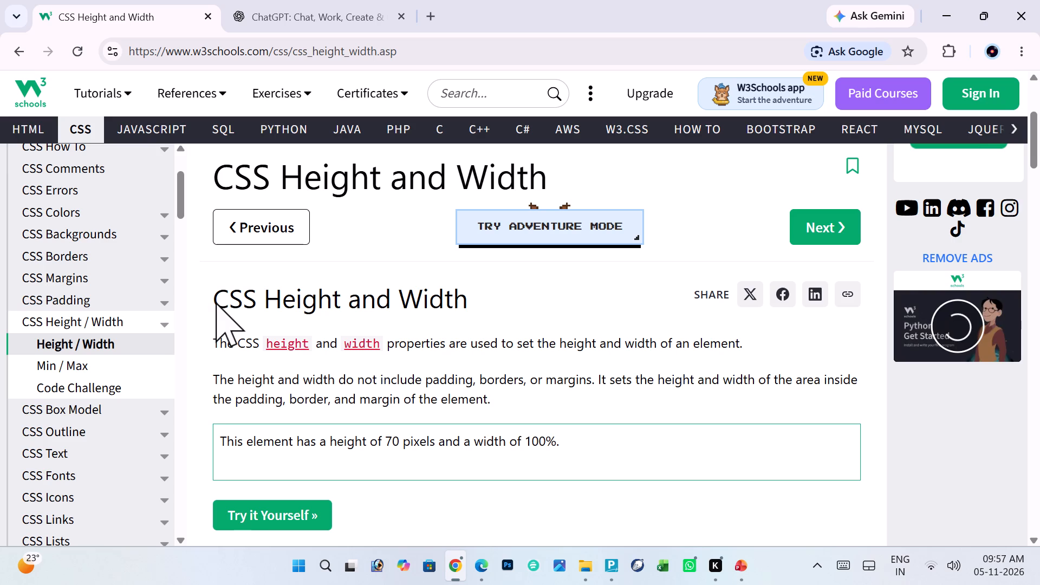
click(216, 302)
drag(216, 302, 476, 299)
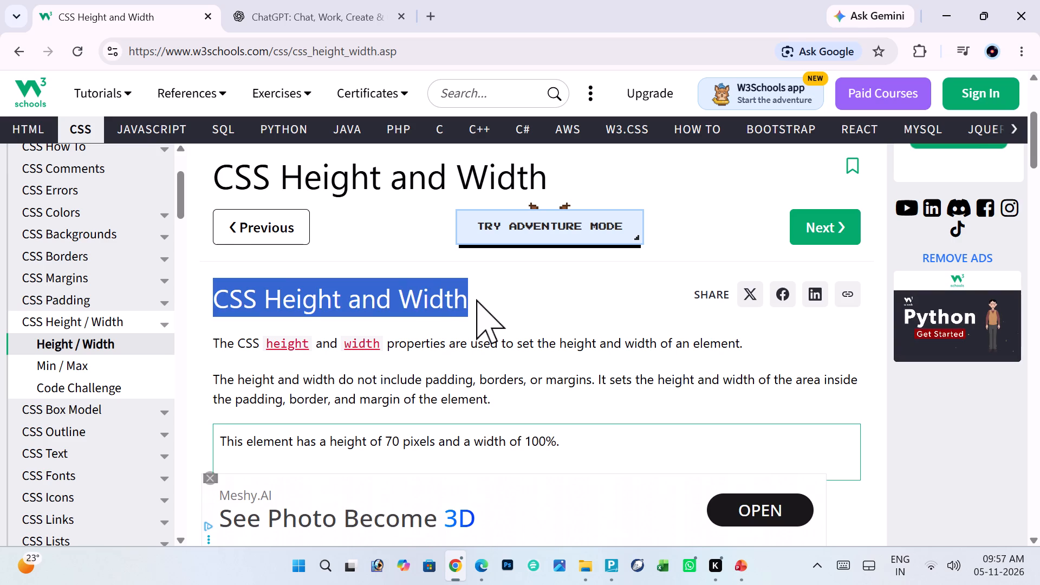
drag(476, 299, 477, 299)
key(ctrl+c)
Back in PowerPoint, add a new slide after the CSS Padding slide and delete its title and content placeholders.
key(alt+Tab)
click(237, 382)
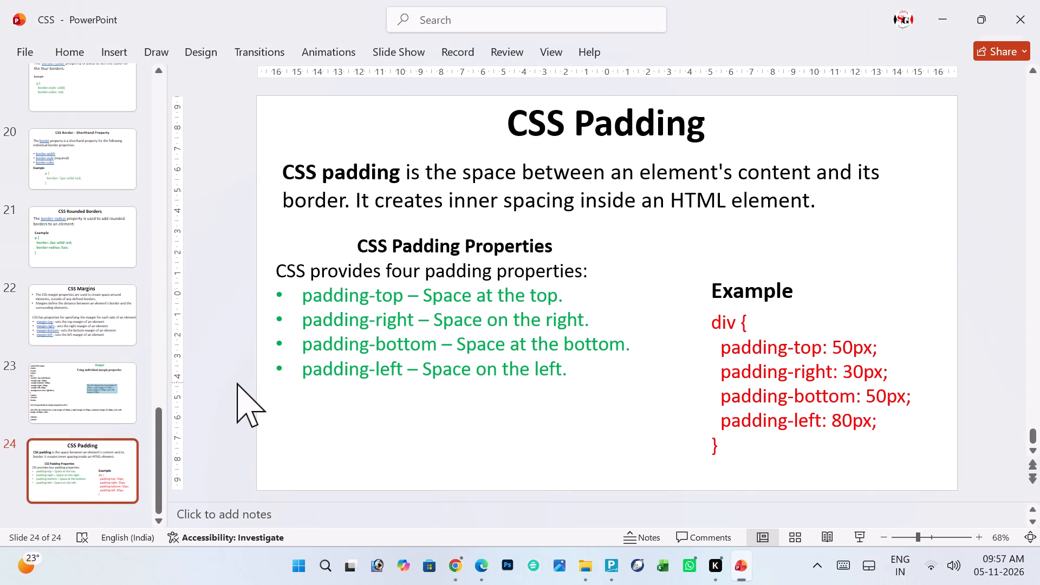
key(ctrl+m)
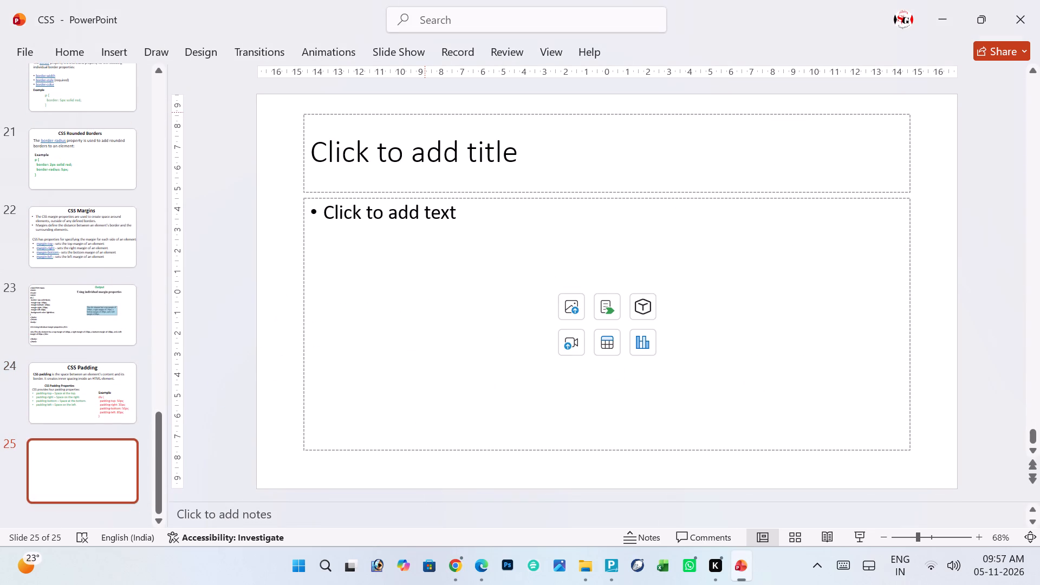
click(425, 112)
key(Delete)
click(445, 194)
key(Delete)
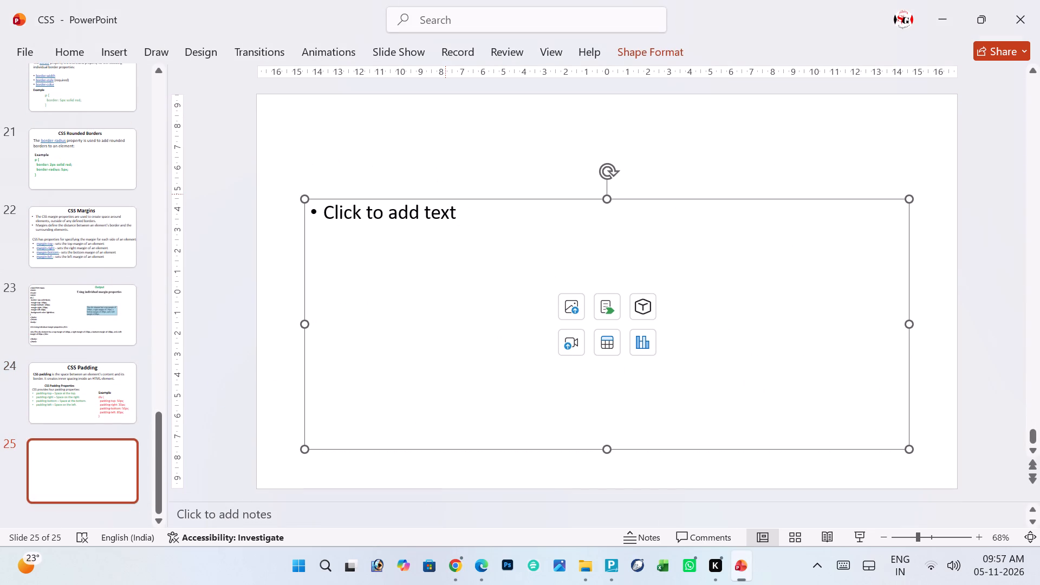
key(Delete)
Insert a text box near the top of the blank slide containing the copied heading "CSS Height and Width", without a trailing line.
double_click(483, 106)
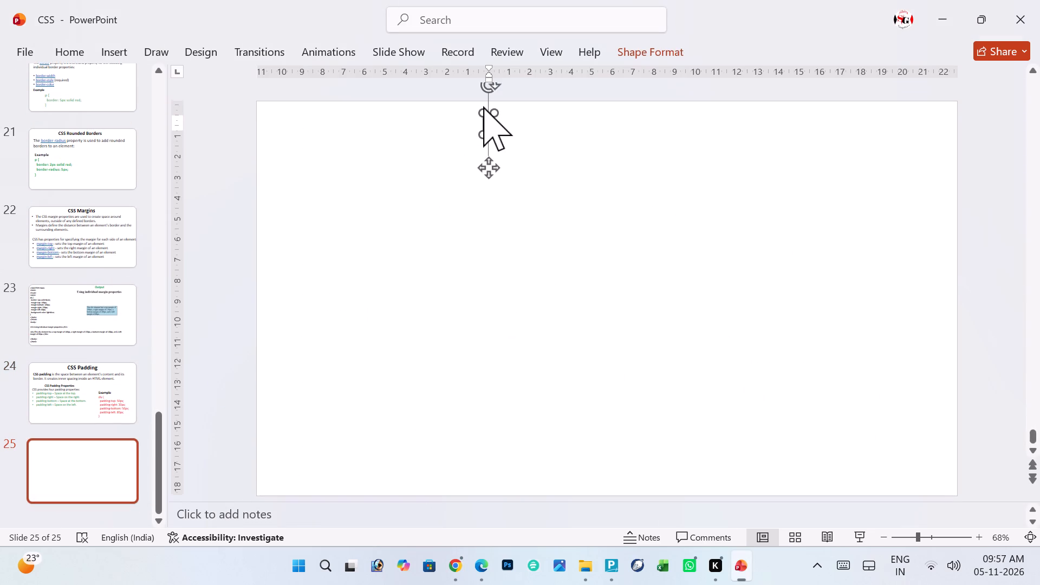
key(ctrl+v)
key(BackSpace)
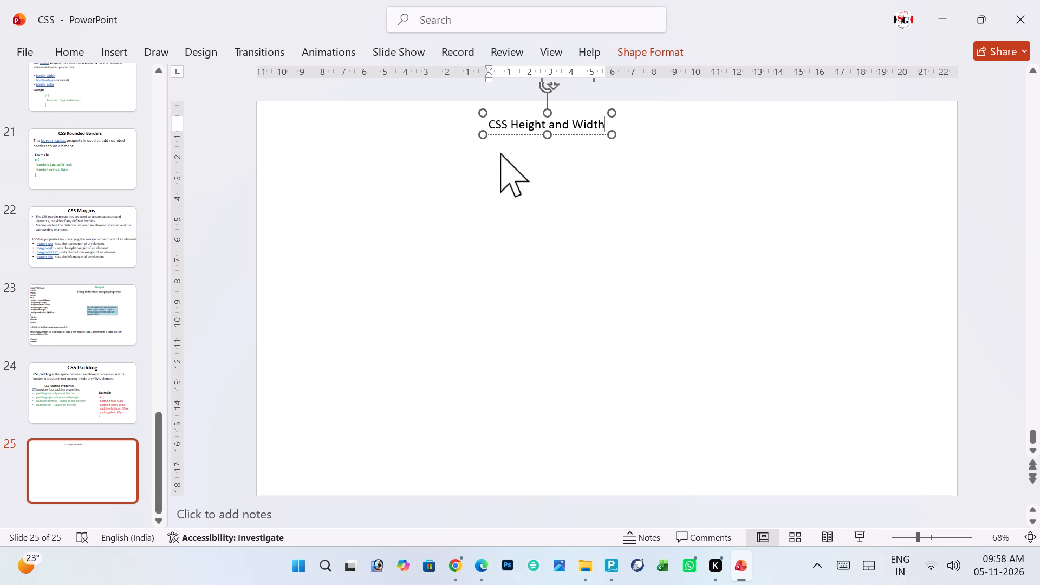
click(503, 133)
key(ctrl+shift+period)
key(ctrl+shift+period)
key(ctrl+shift+period)
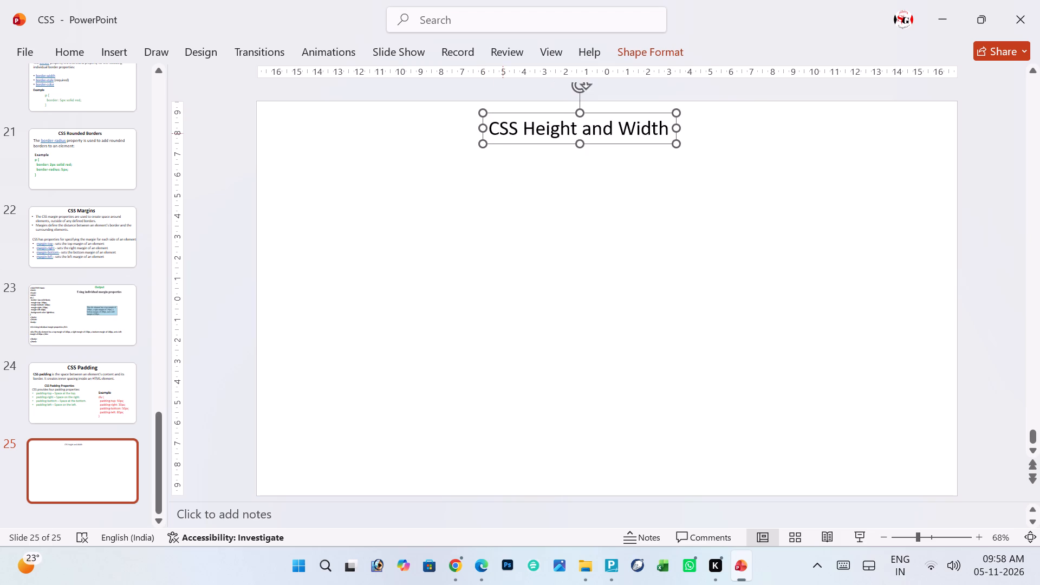
key(ctrl+shift+period)
key(ctrl+shift+period)
key(ctrl+shift+period)
key(ctrl+b)
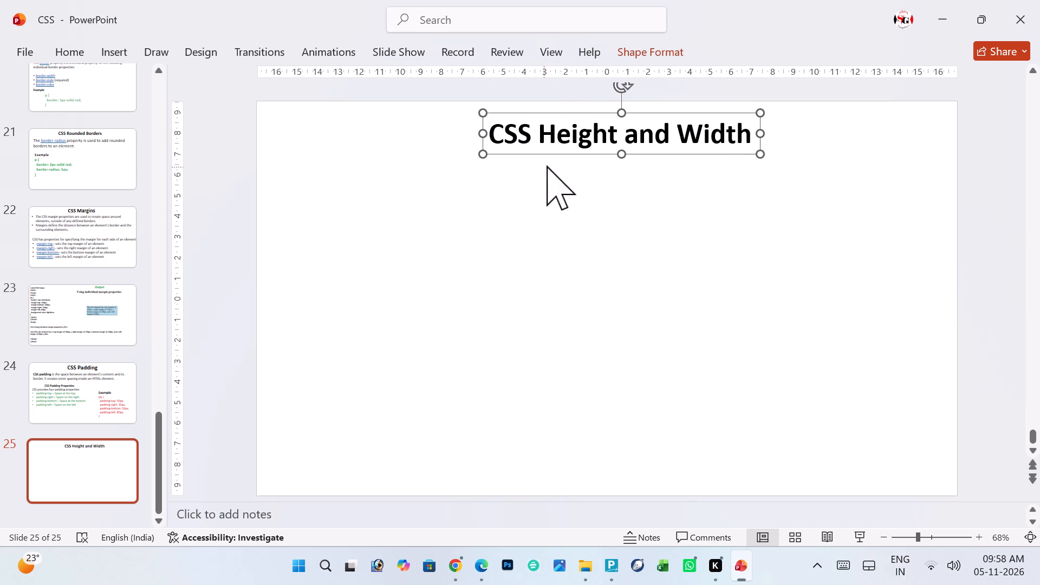
drag(552, 155, 535, 148)
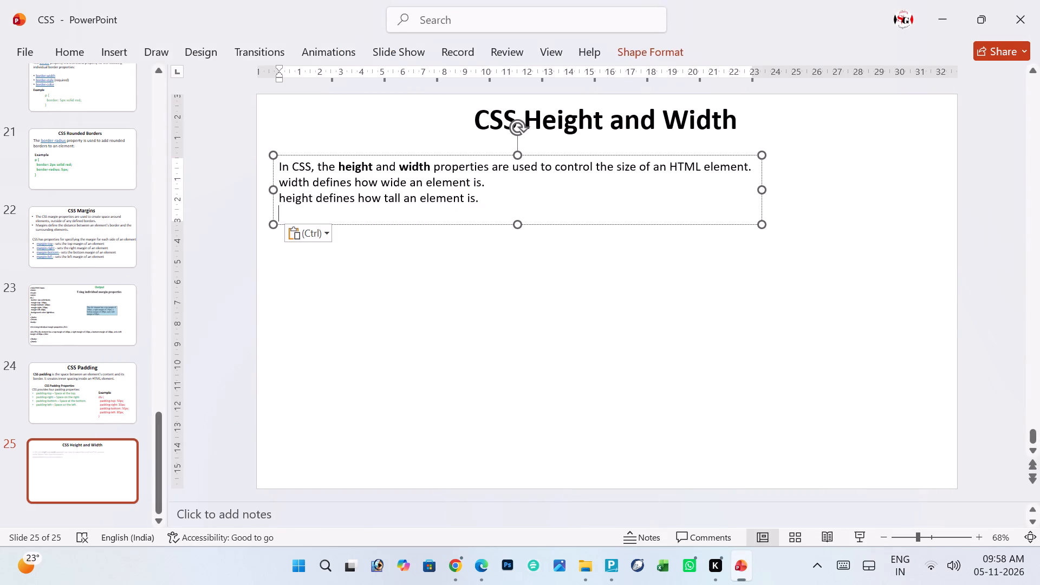
Format the "width defines" and "height defines" lines as a bulleted list.
drag(281, 189, 306, 201)
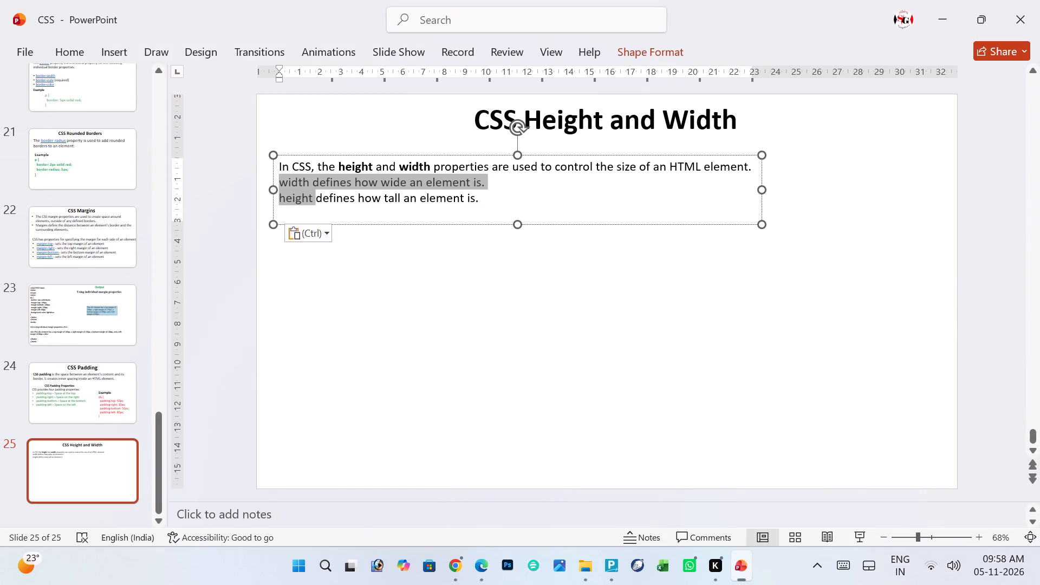
drag(306, 201, 504, 211)
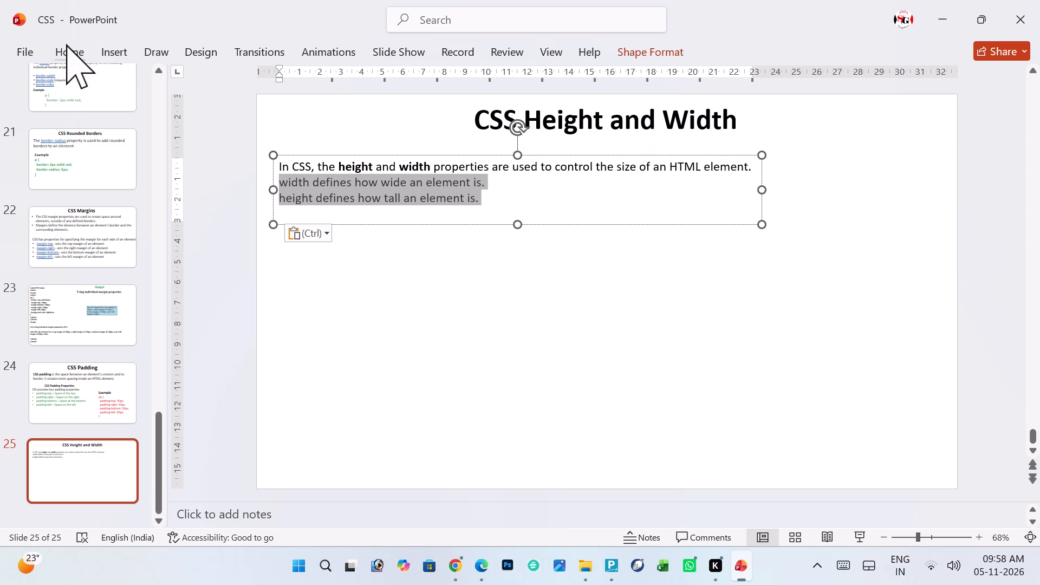
click(66, 44)
click(480, 81)
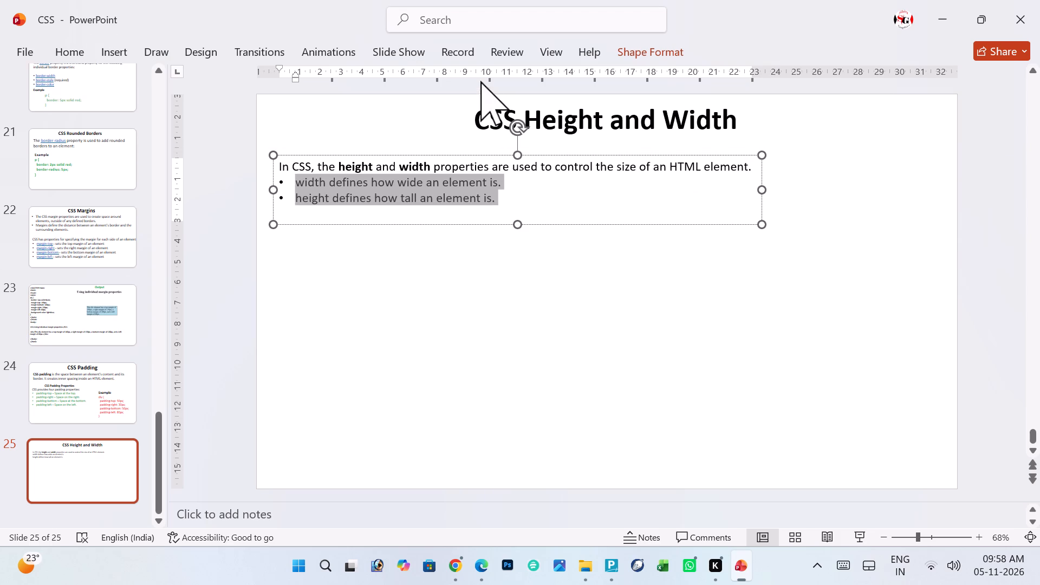
Enlarge the definition text by three font size steps and widen its text box slightly toward the slide's right edge.
click(426, 223)
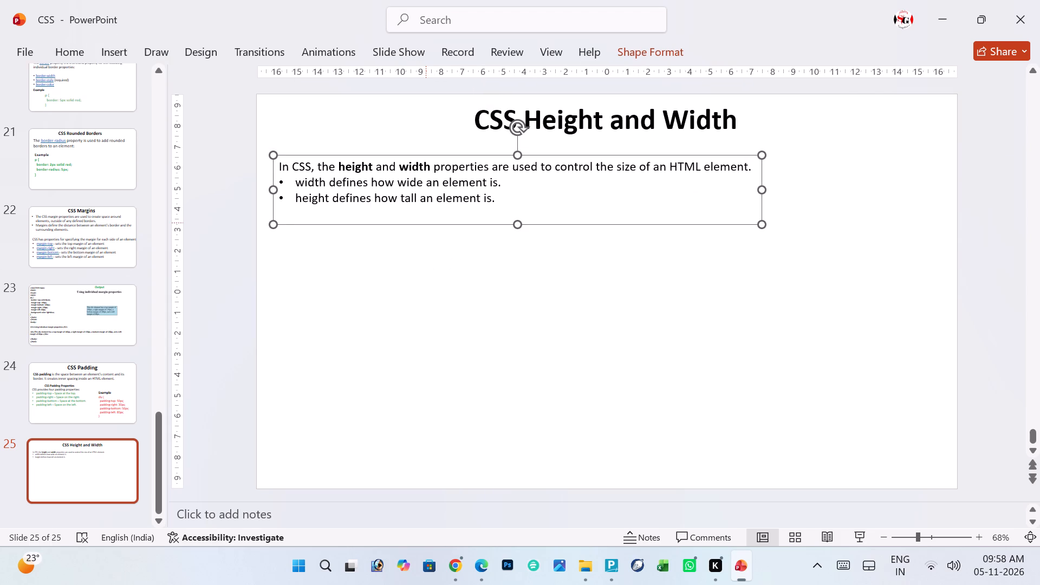
key(ctrl+shift+period)
key(ctrl+shift+period)
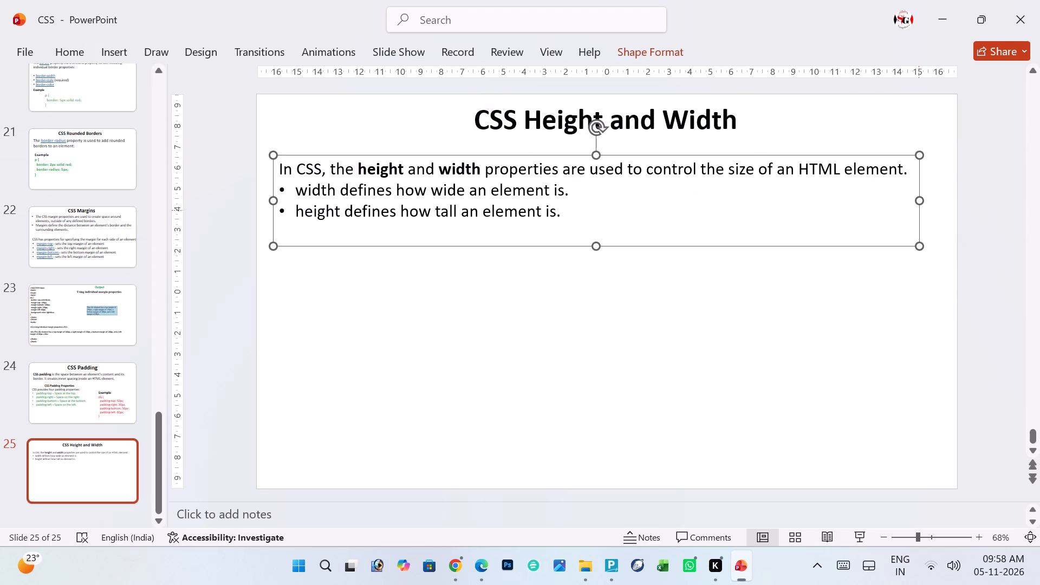
drag(919, 201, 931, 201)
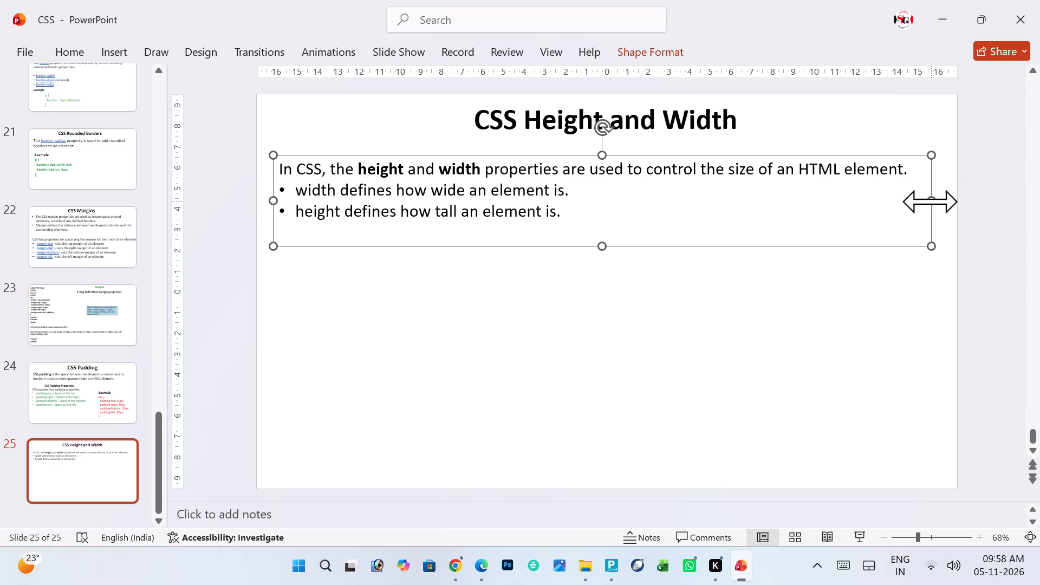
key(ctrl+shift+period)
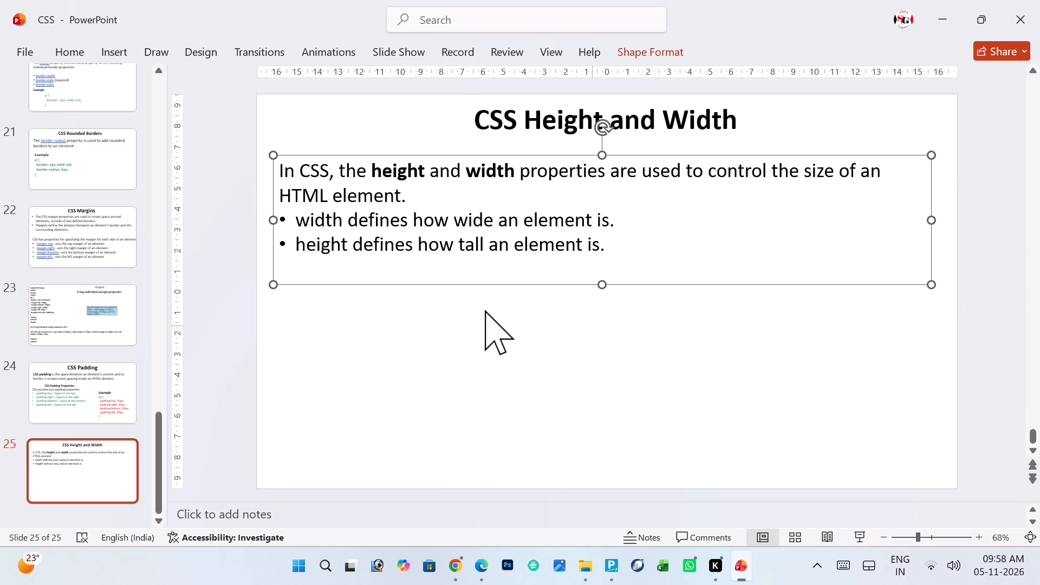
Colour the word "wide" in the width bullet and the word "tall" in the height bullet red.
click(480, 309)
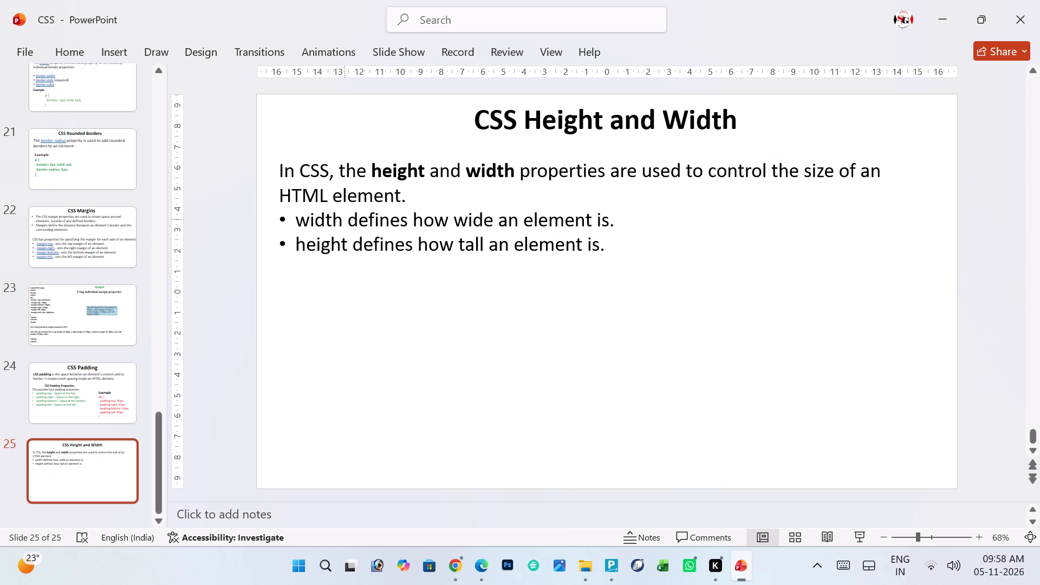
click(347, 220)
click(313, 344)
drag(456, 220, 493, 223)
click(650, 193)
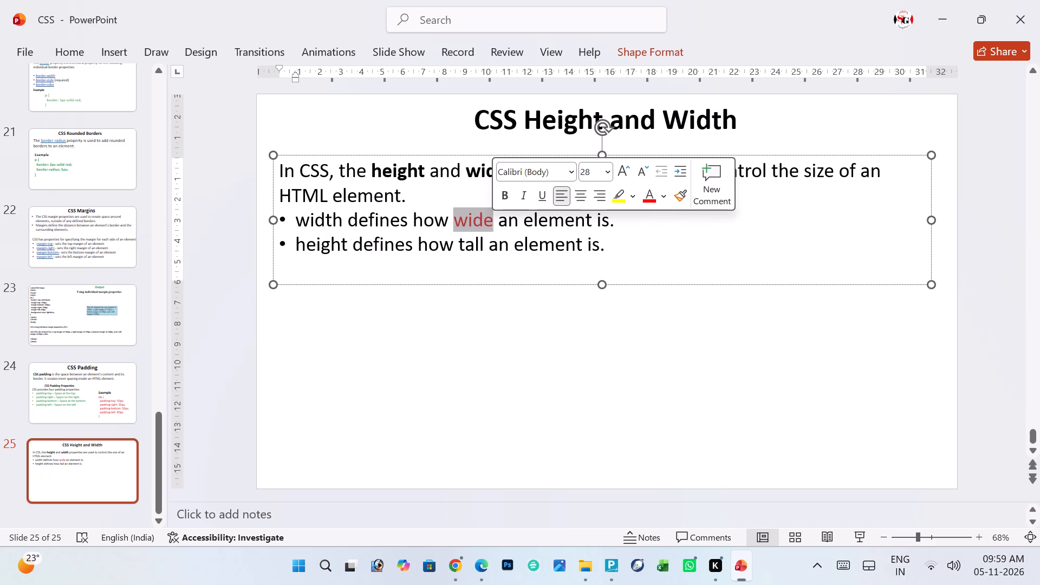
drag(454, 248, 478, 247)
click(478, 247)
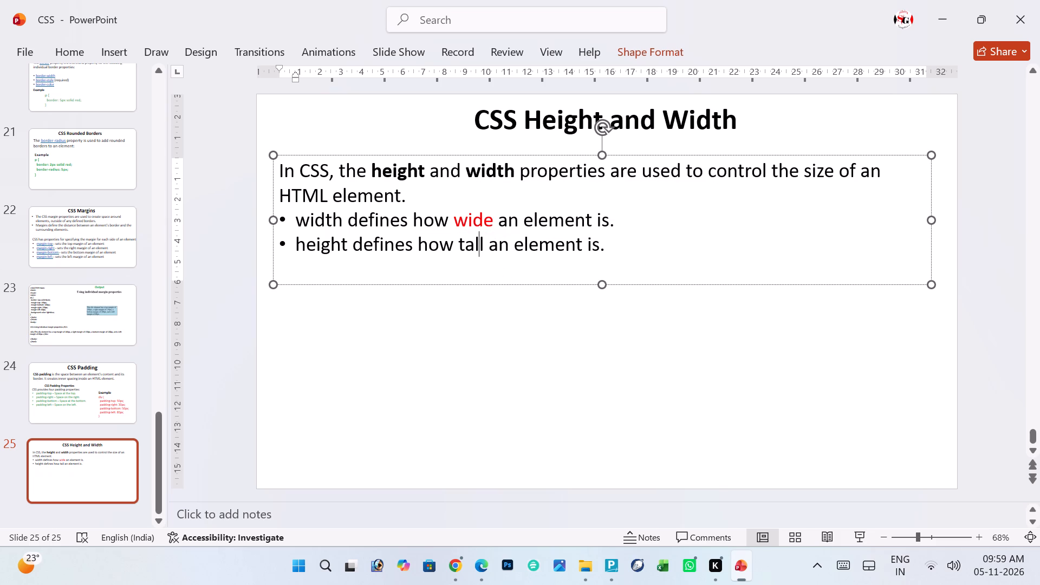
drag(483, 247, 459, 244)
click(615, 214)
click(561, 353)
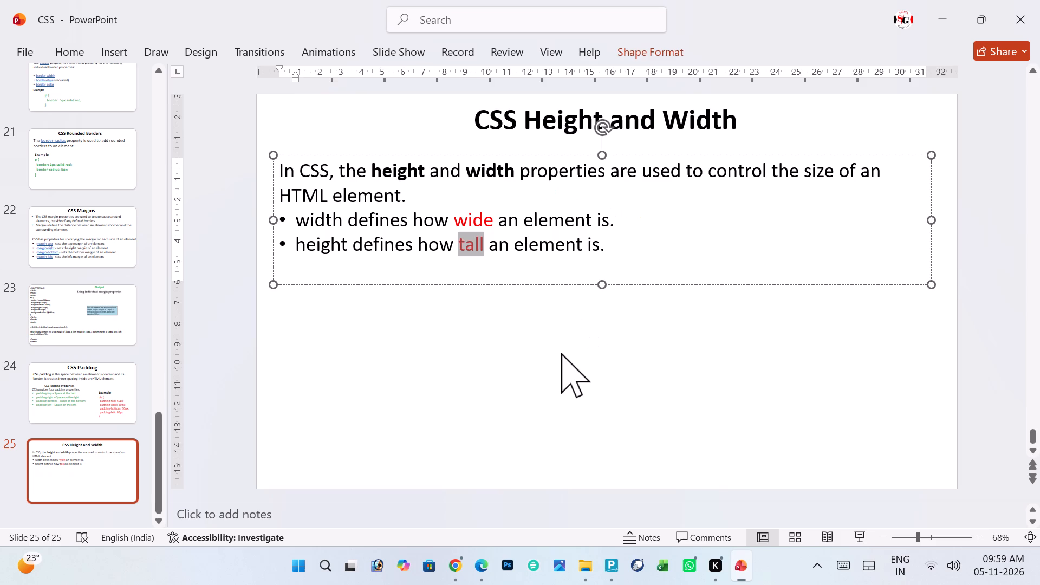
Switch to the W3Schools CSS Height and Width page in Chrome and look through its values and examples for div sample code.
key(alt+Tab)
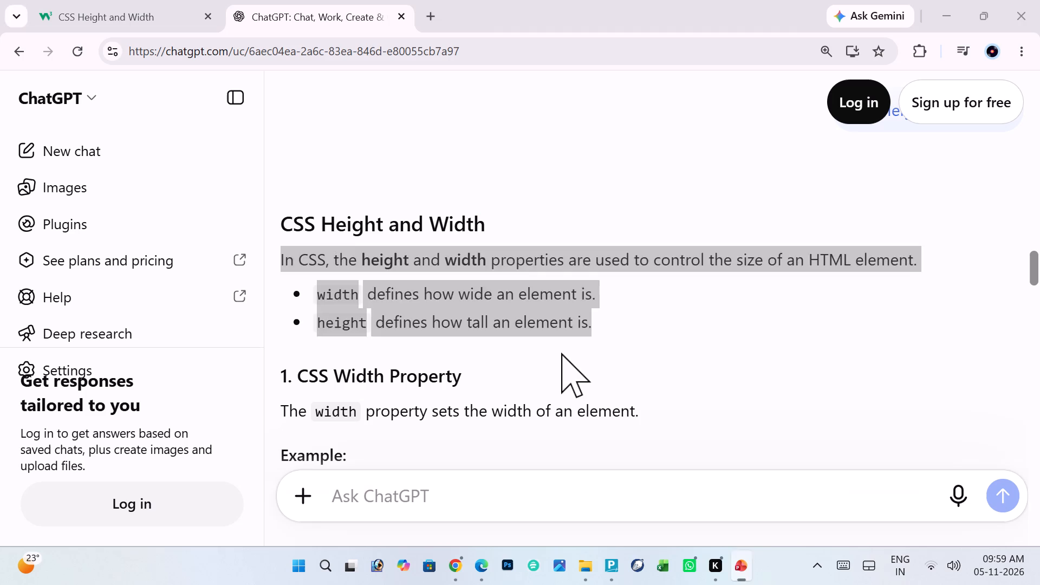
click(196, 0)
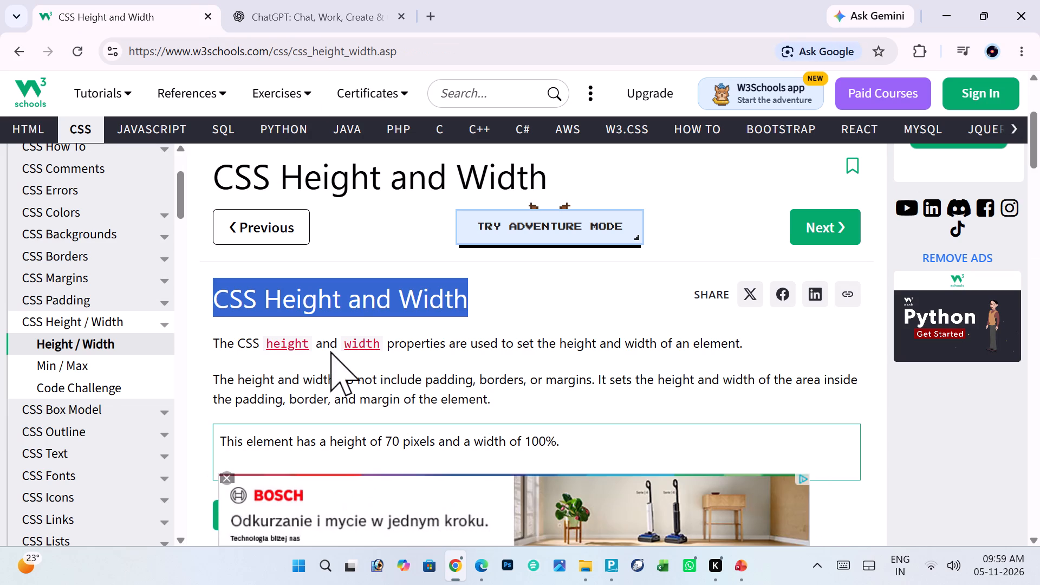
scroll(330, 351, down, 4)
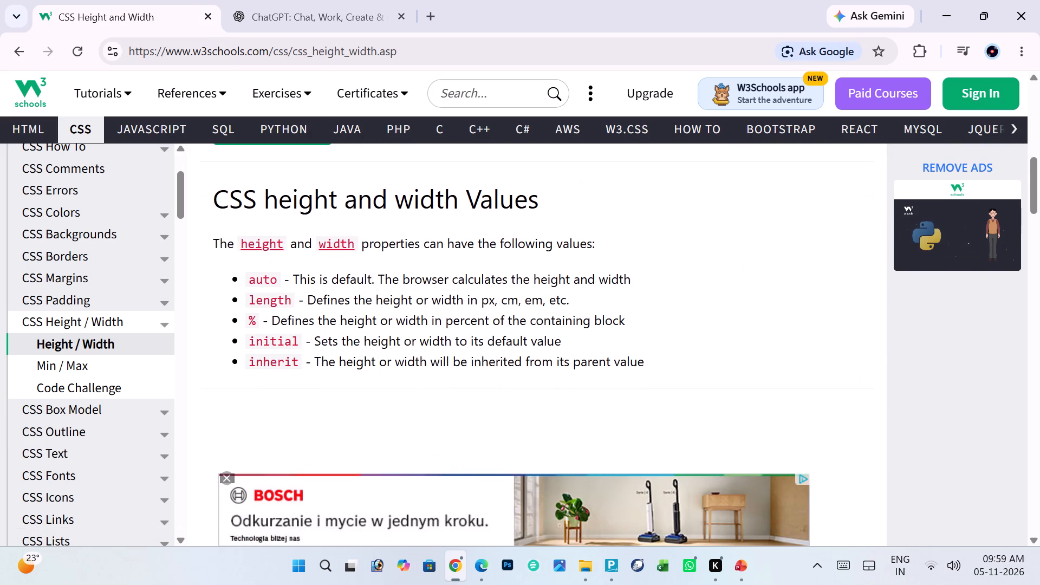
scroll(330, 351, down, 4)
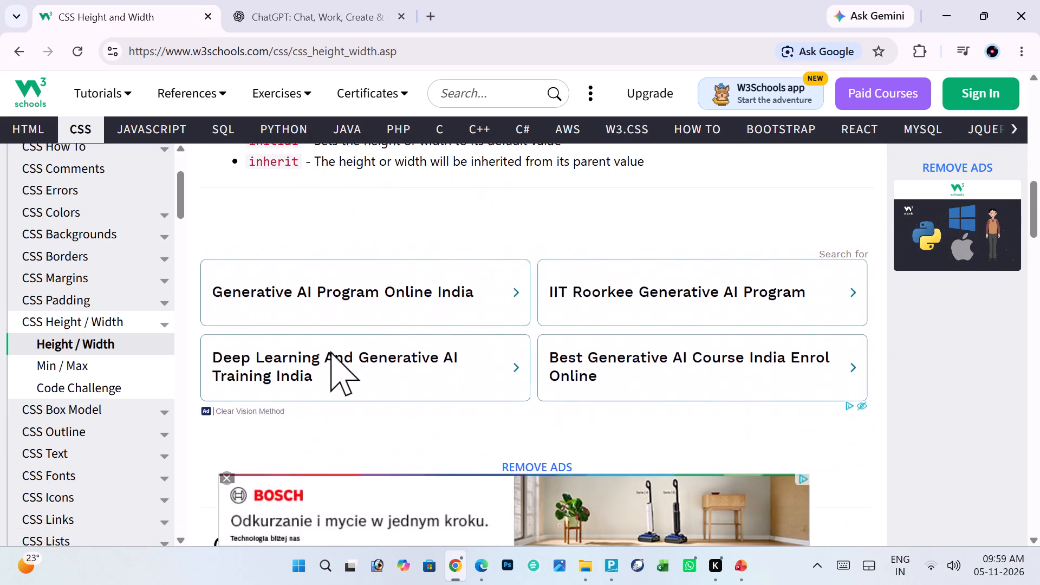
scroll(330, 351, down, 1)
scroll(330, 351, up, 3)
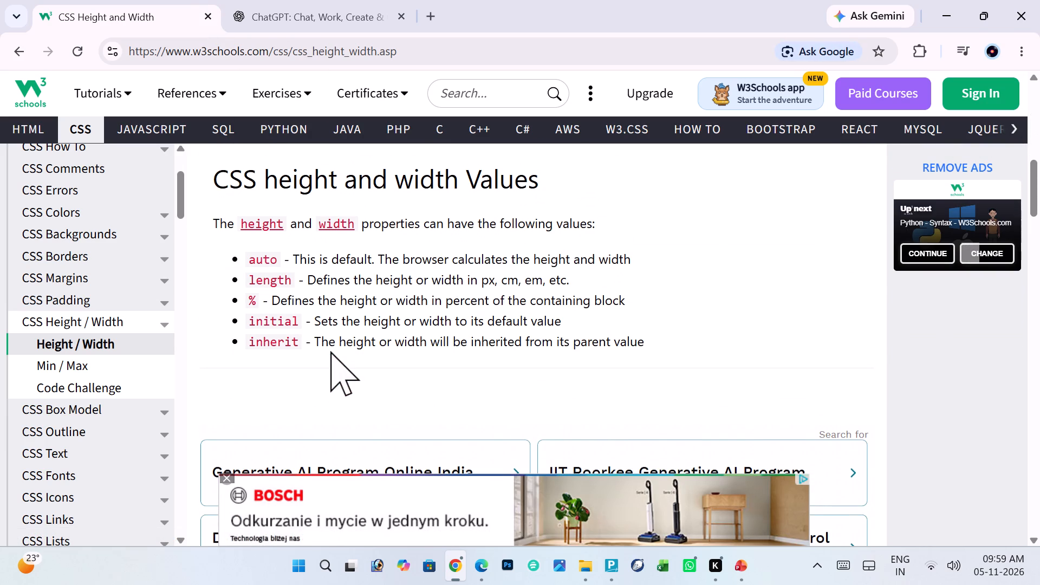
scroll(330, 351, down, 1)
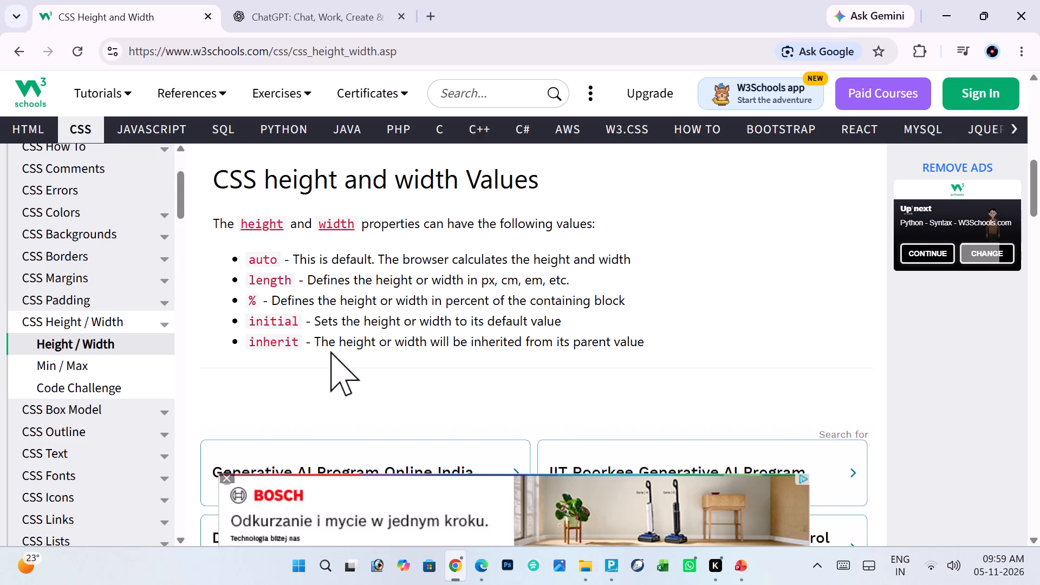
scroll(330, 351, down, 3)
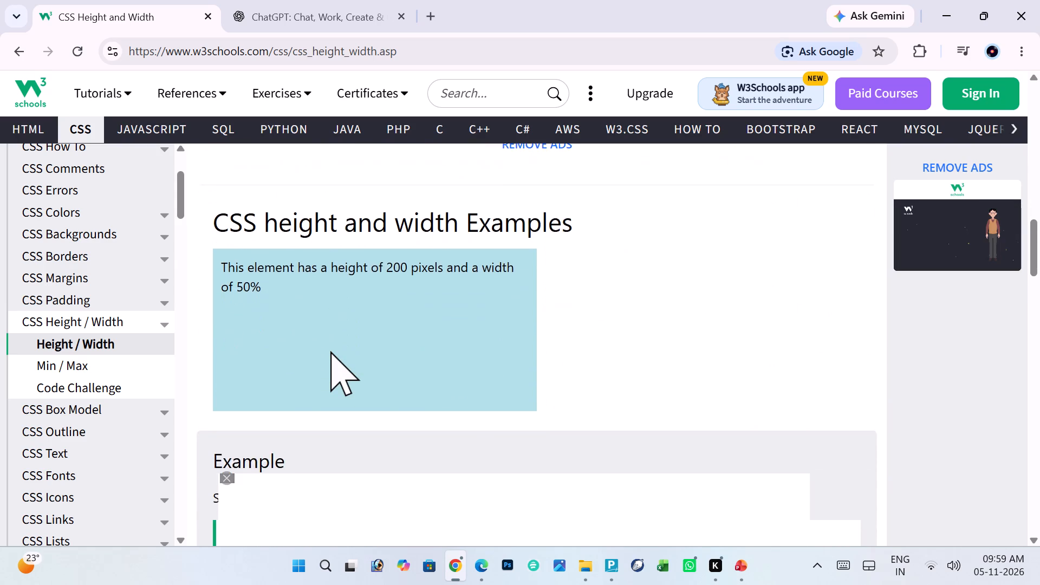
scroll(330, 351, down, 3)
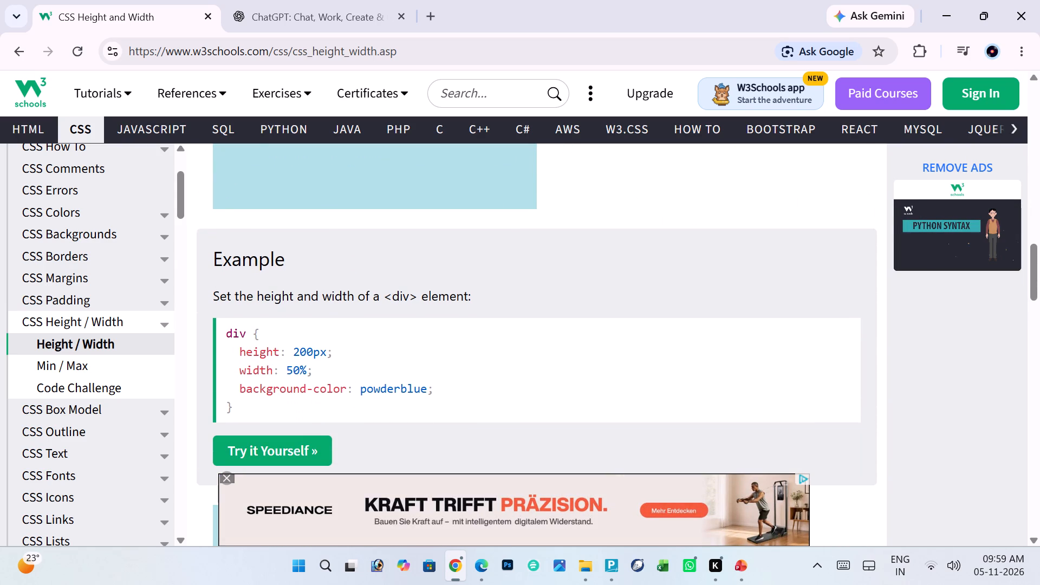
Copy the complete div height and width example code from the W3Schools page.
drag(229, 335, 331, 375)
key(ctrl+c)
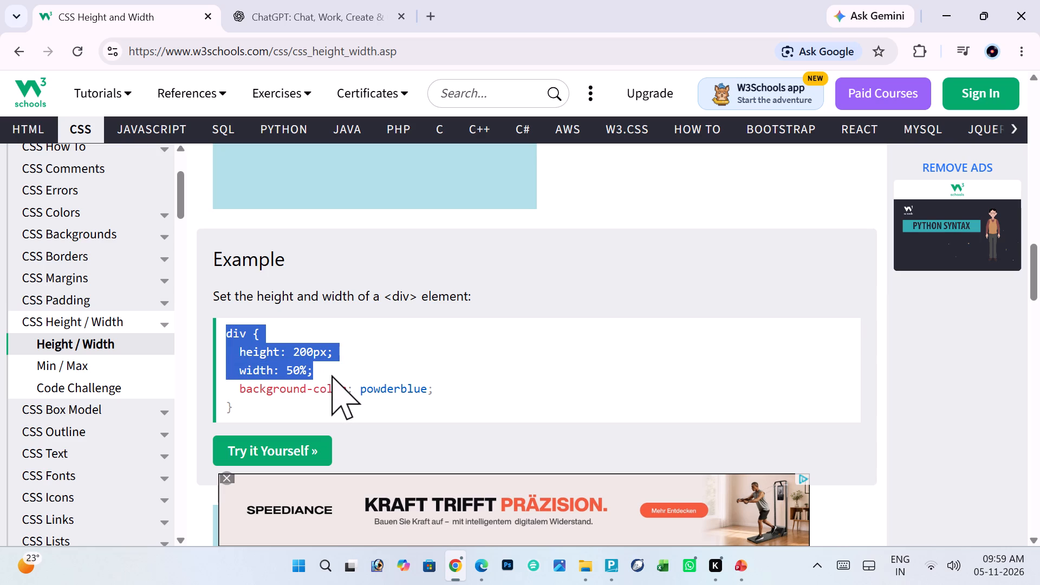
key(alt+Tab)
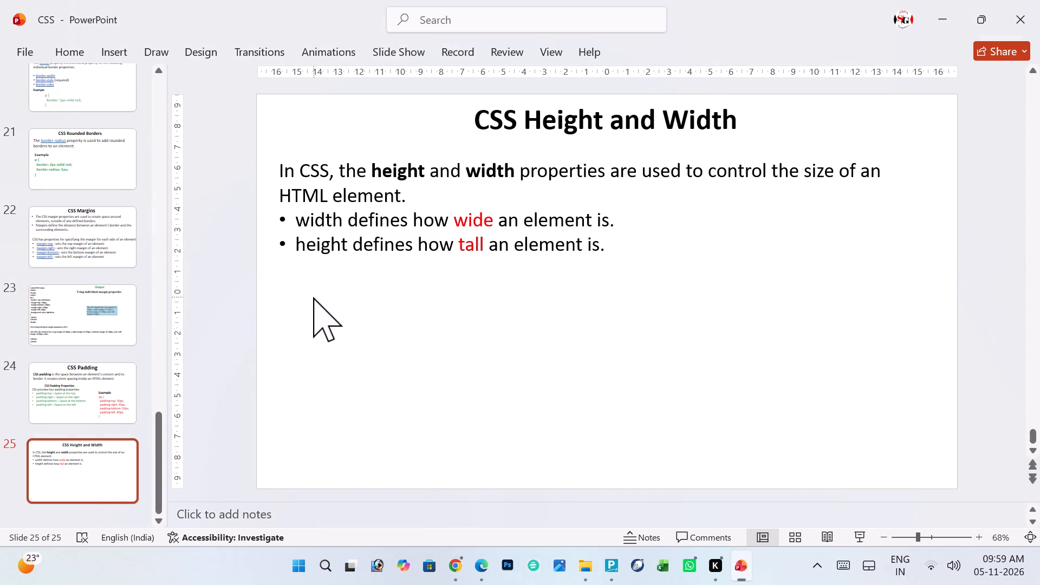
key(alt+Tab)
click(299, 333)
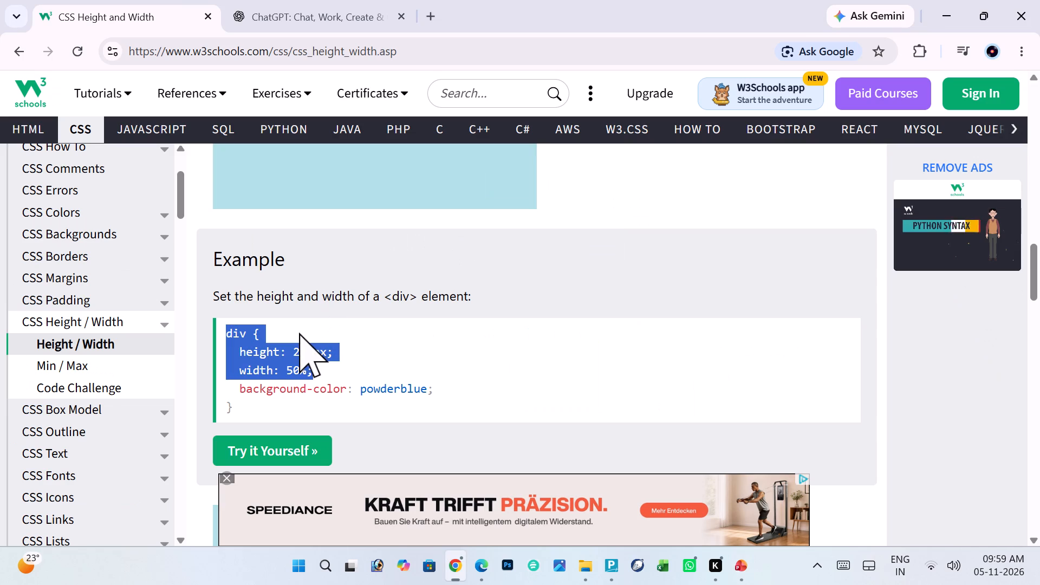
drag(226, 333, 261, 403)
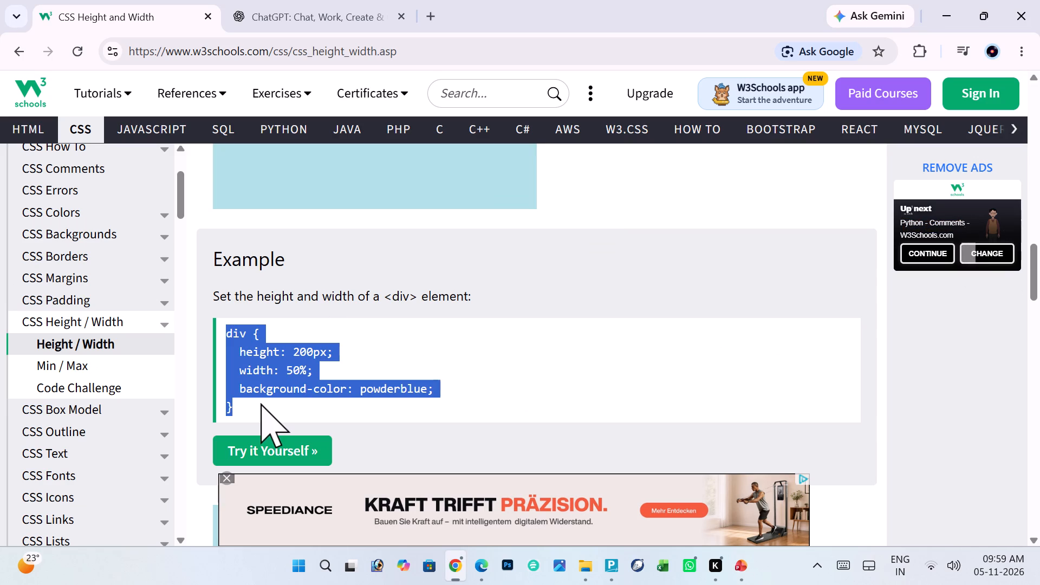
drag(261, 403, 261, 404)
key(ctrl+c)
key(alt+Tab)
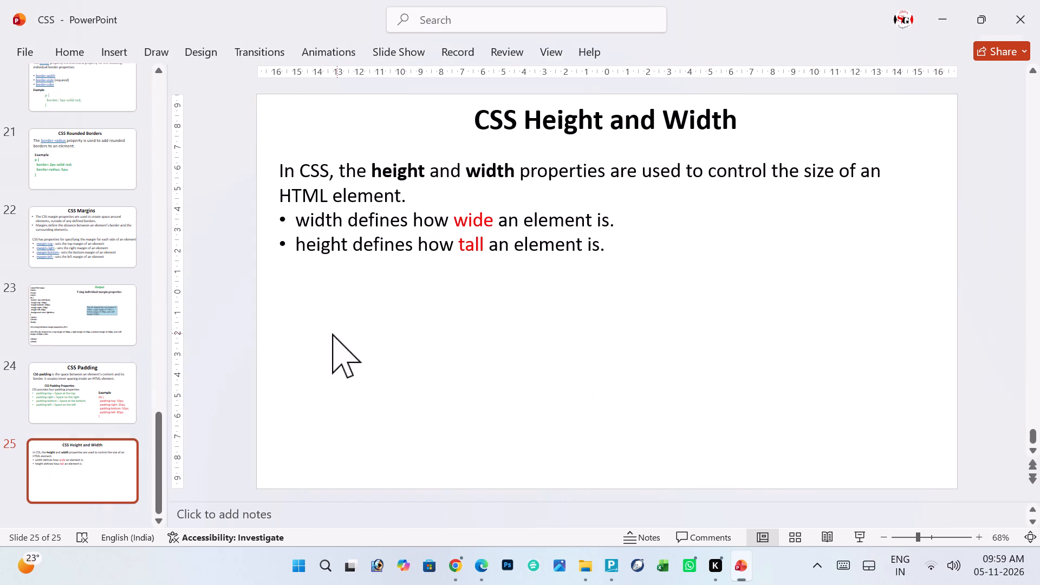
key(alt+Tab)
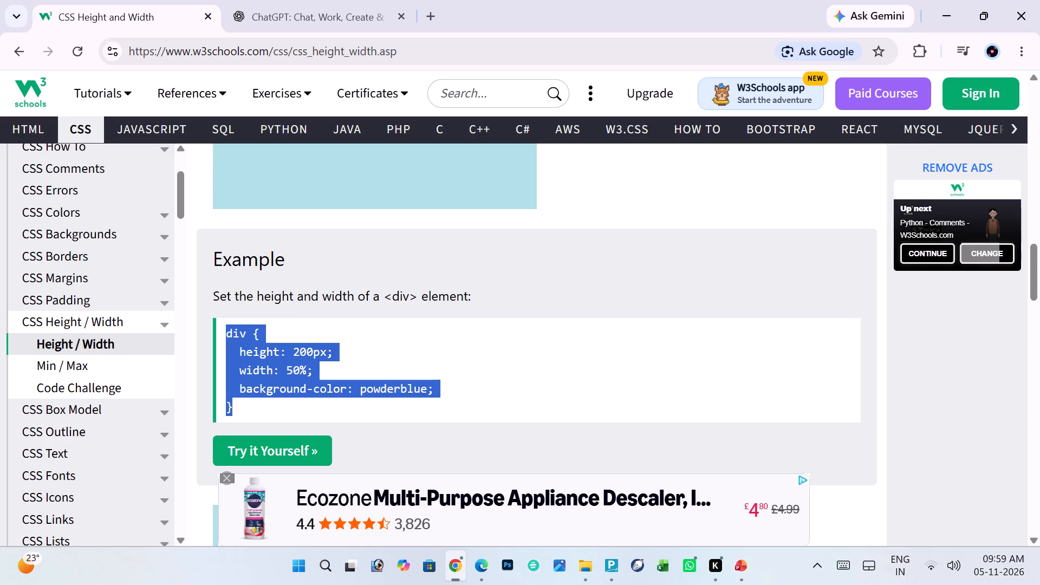
Copy the "Example" heading from W3Schools and paste it into a new text box below the bullets on the PowerPoint slide.
drag(217, 262, 315, 263)
key(ctrl+c)
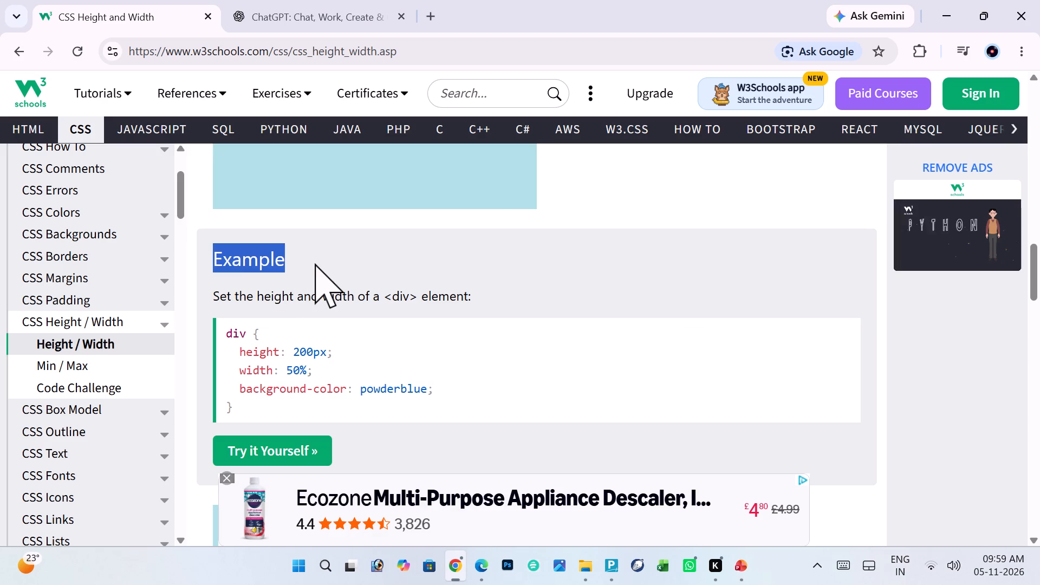
key(alt+Tab)
double_click(290, 303)
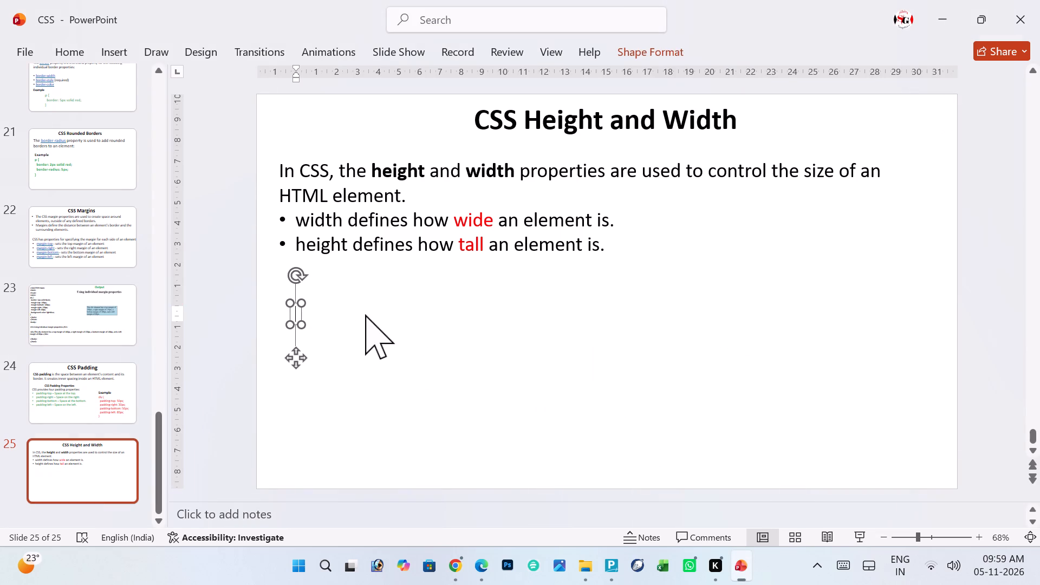
key(ctrl+v)
key(BackSpace)
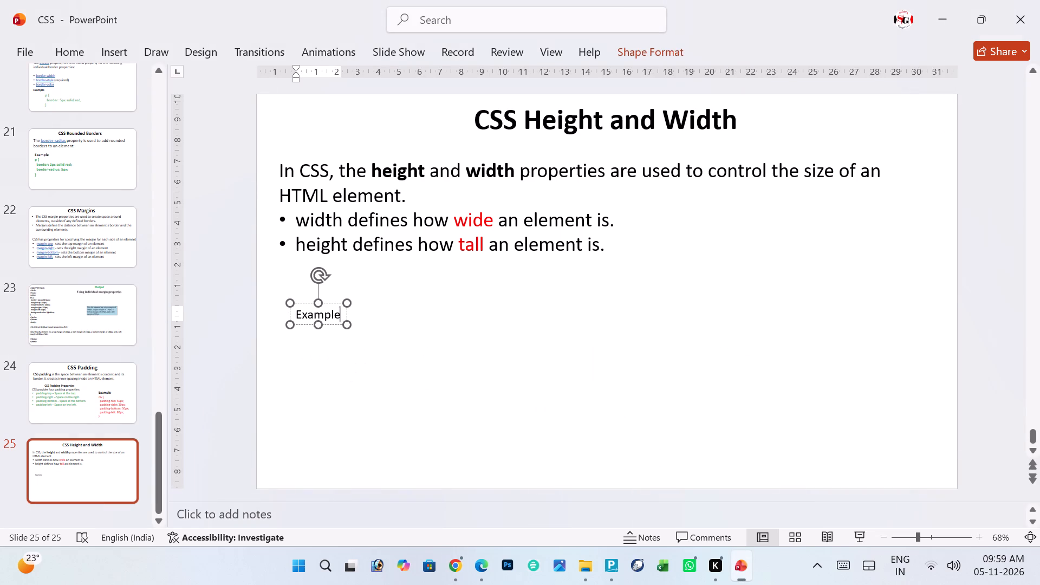
Enlarge the "Example" heading by three font size steps, make it bold, and align its box with the definition text's left edge.
click(336, 323)
key(ctrl+shift+period)
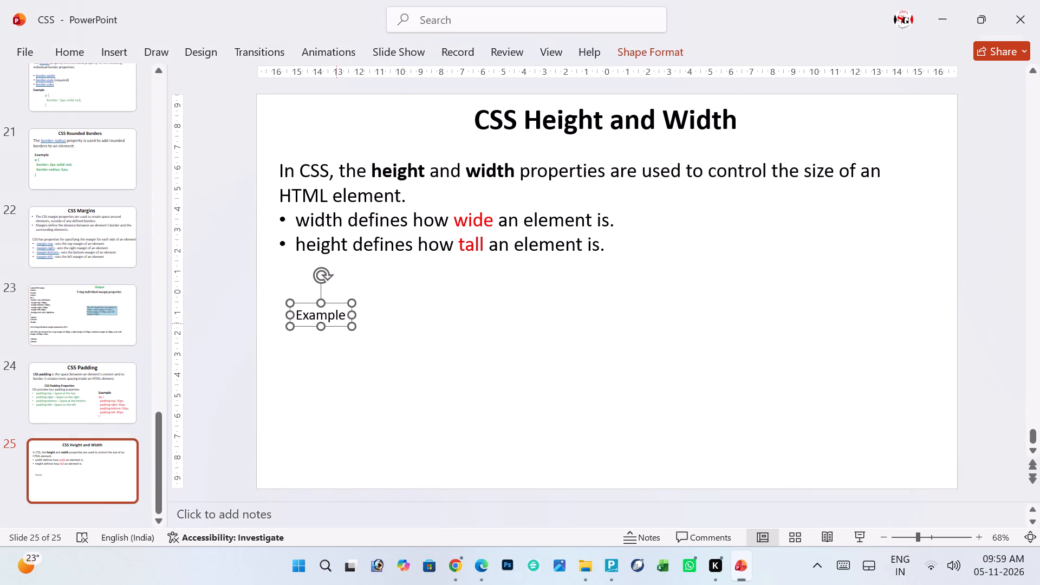
key(ctrl+shift+period)
key(ctrl+shift+period)
key(ctrl+b)
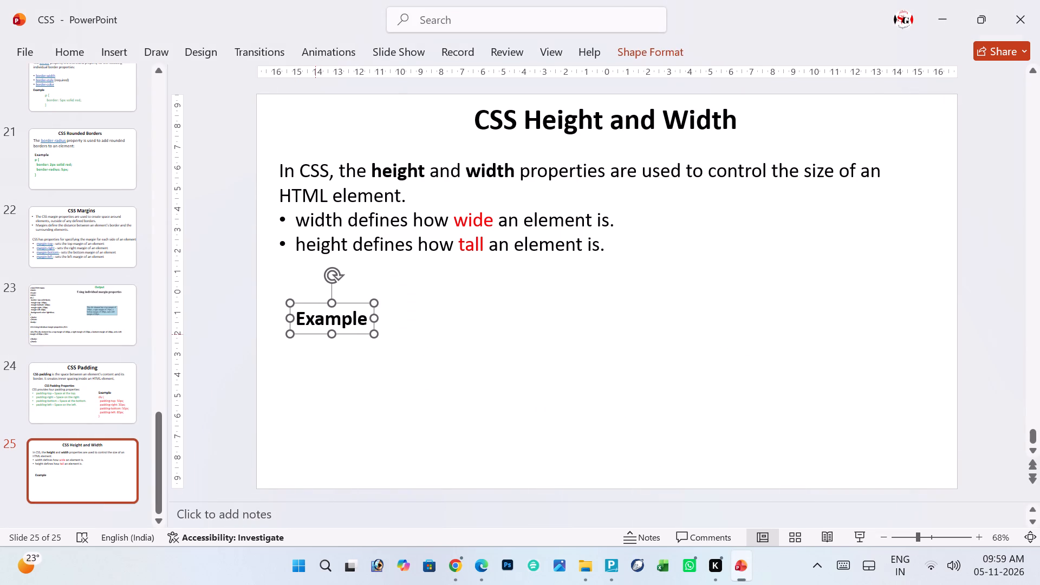
drag(314, 334, 295, 310)
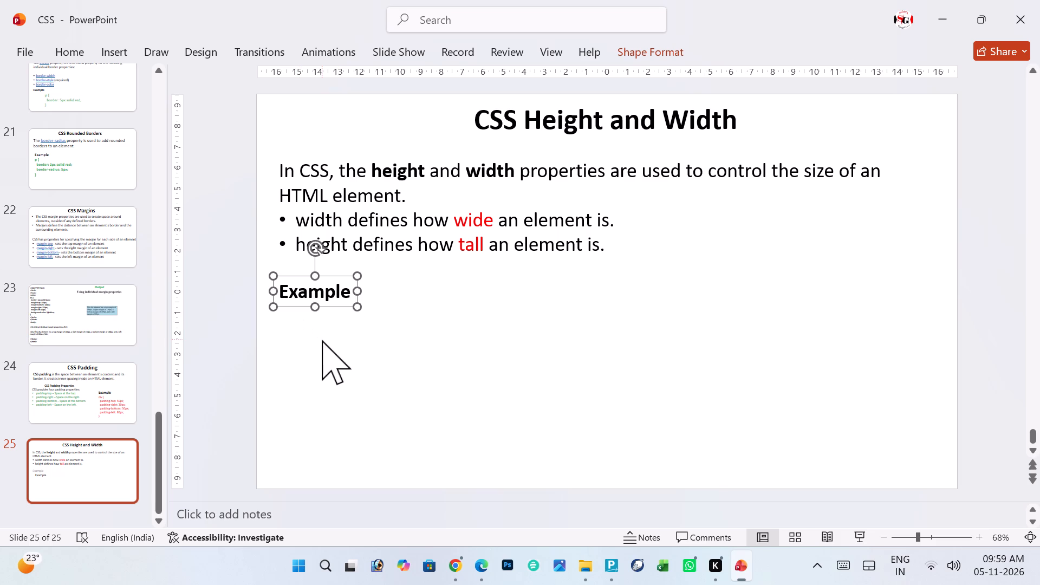
Copy the full div code example from W3Schools and paste it into a new text box below the slide's "Example" heading.
double_click(322, 340)
key(alt+Tab)
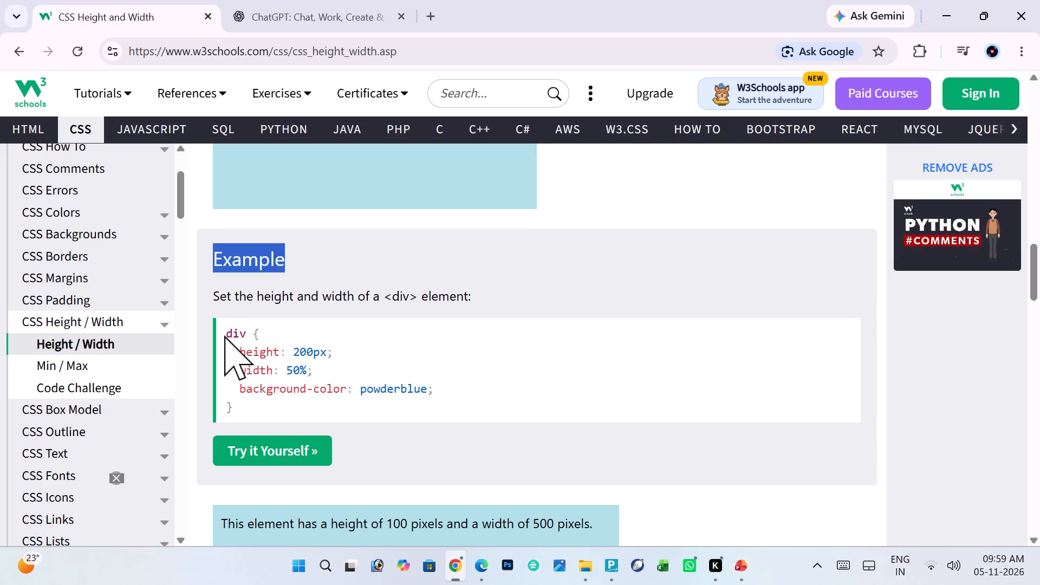
drag(231, 335, 258, 408)
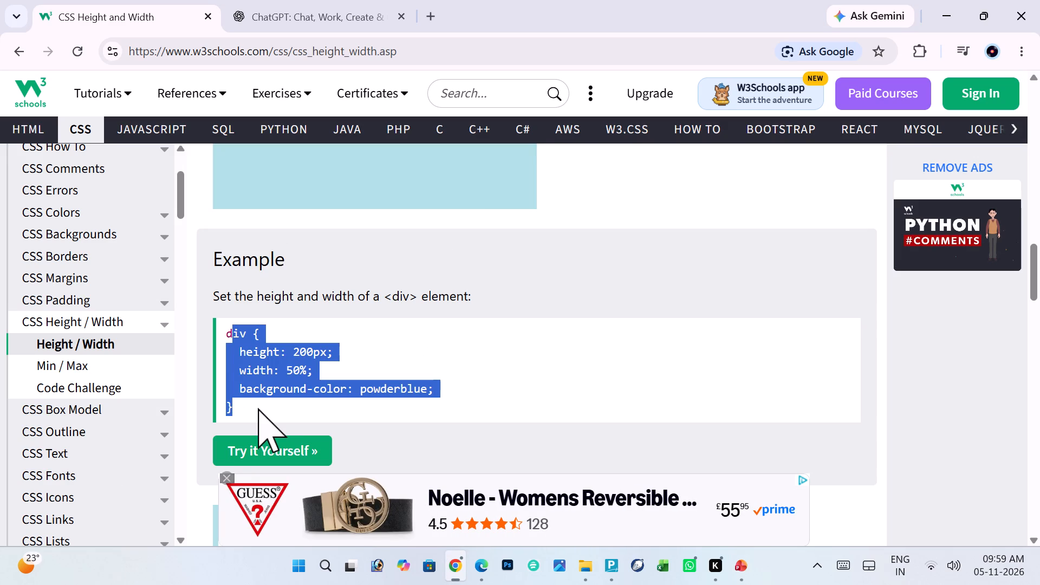
click(257, 404)
drag(232, 407, 222, 327)
key(ctrl+c)
key(alt+Tab)
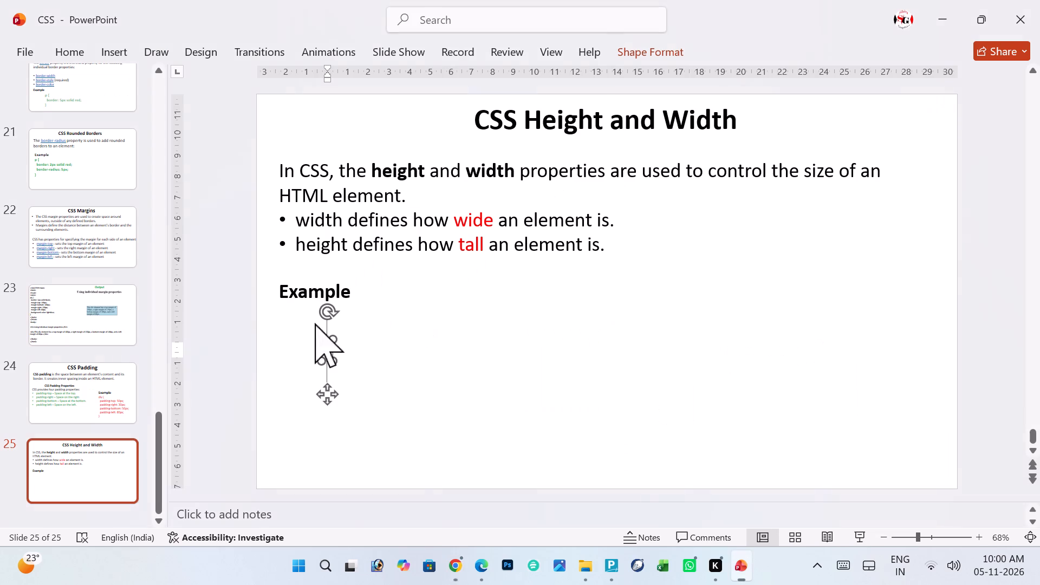
key(ctrl+v)
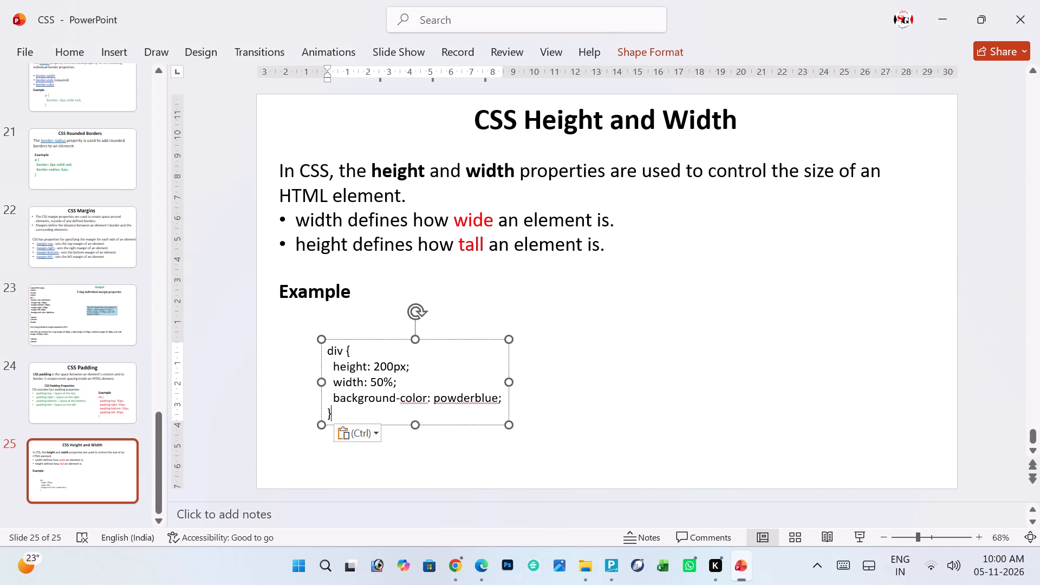
Make the pasted div code bold and colour it the standard green.
drag(327, 354, 352, 450)
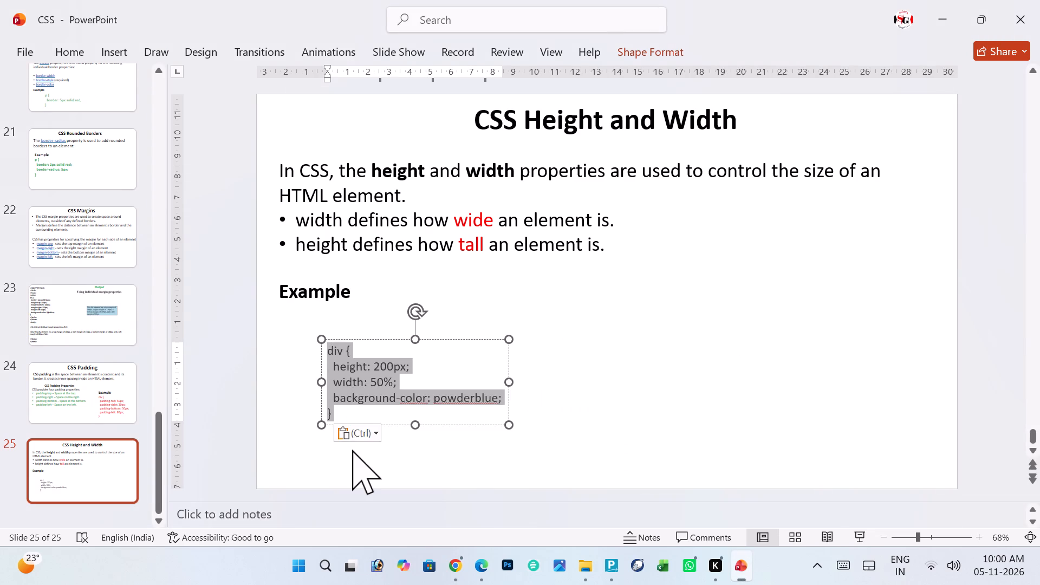
key(ctrl+b)
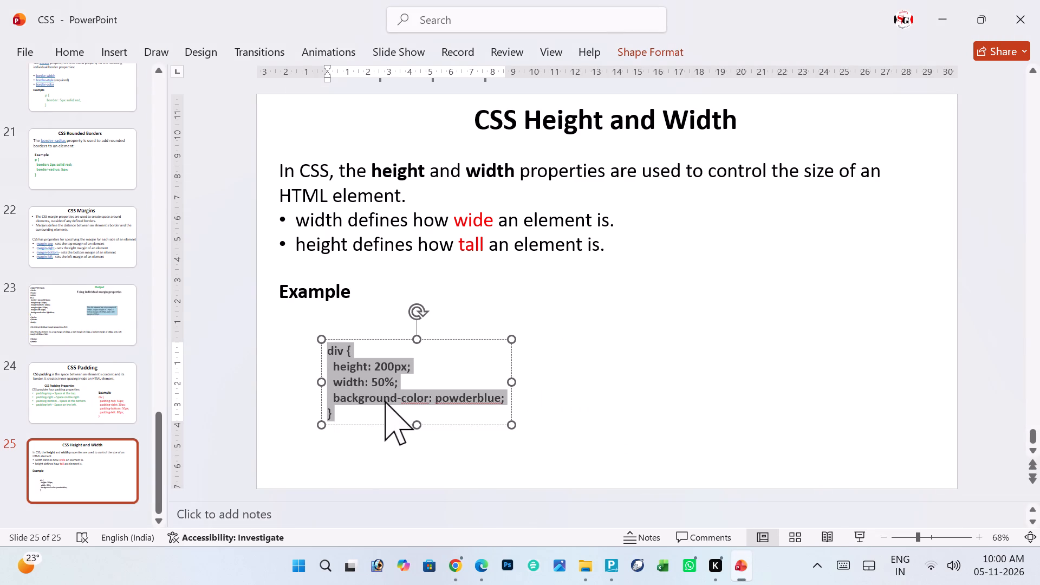
click(385, 399)
drag(348, 414, 305, 322)
click(477, 296)
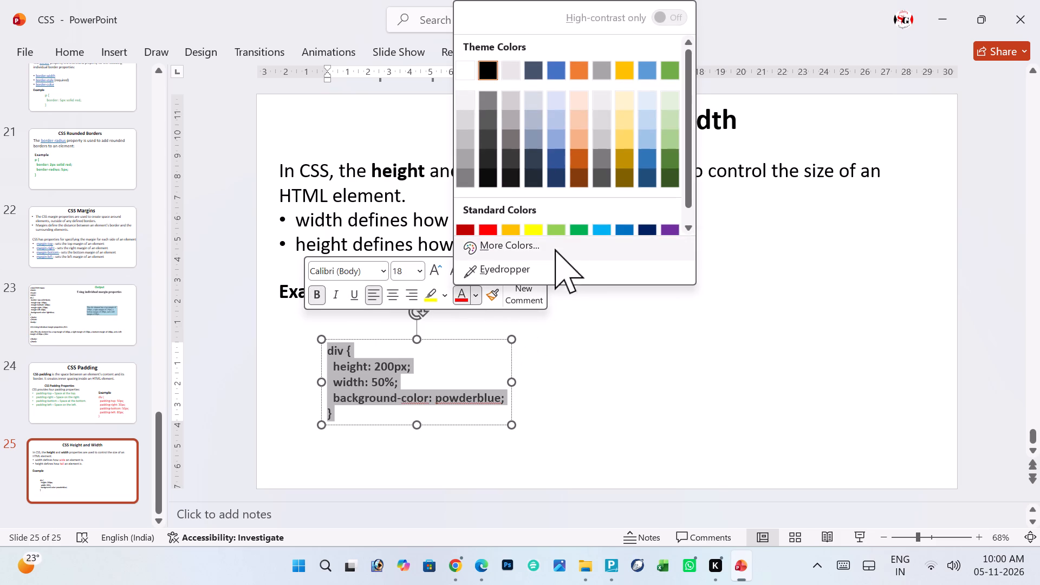
click(575, 223)
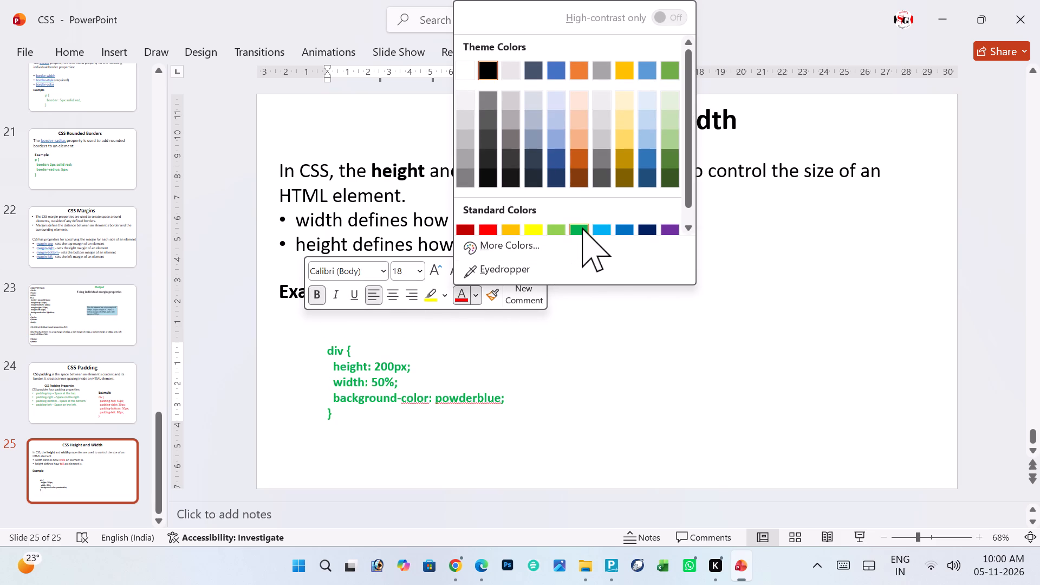
click(582, 227)
click(481, 425)
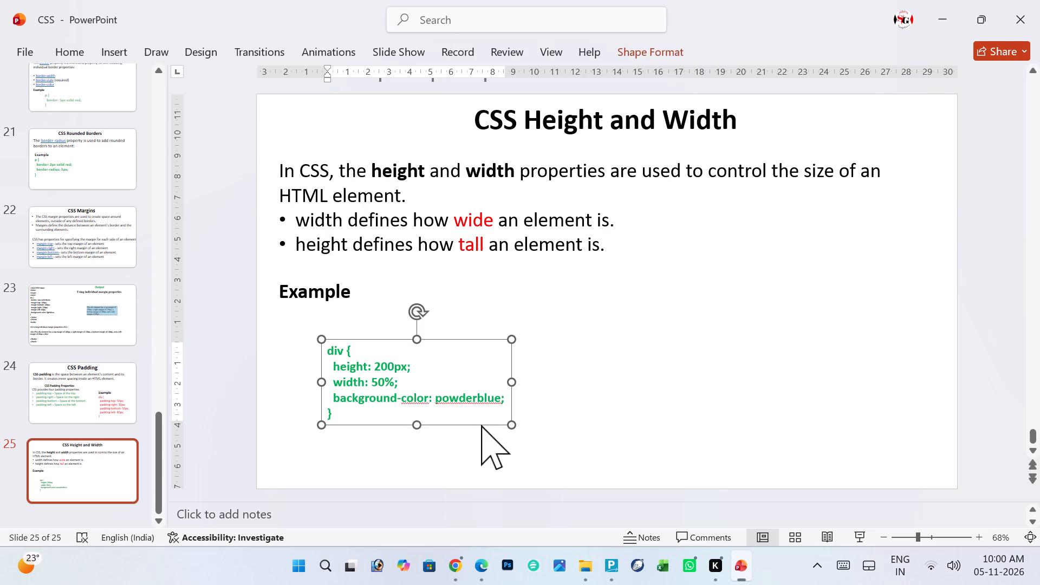
Enlarge the div code by three font size steps and move its box just below the "Example" heading, slightly indented.
key(ctrl+shift+period)
key(ctrl+shift+period)
key(ctrl+shift+period)
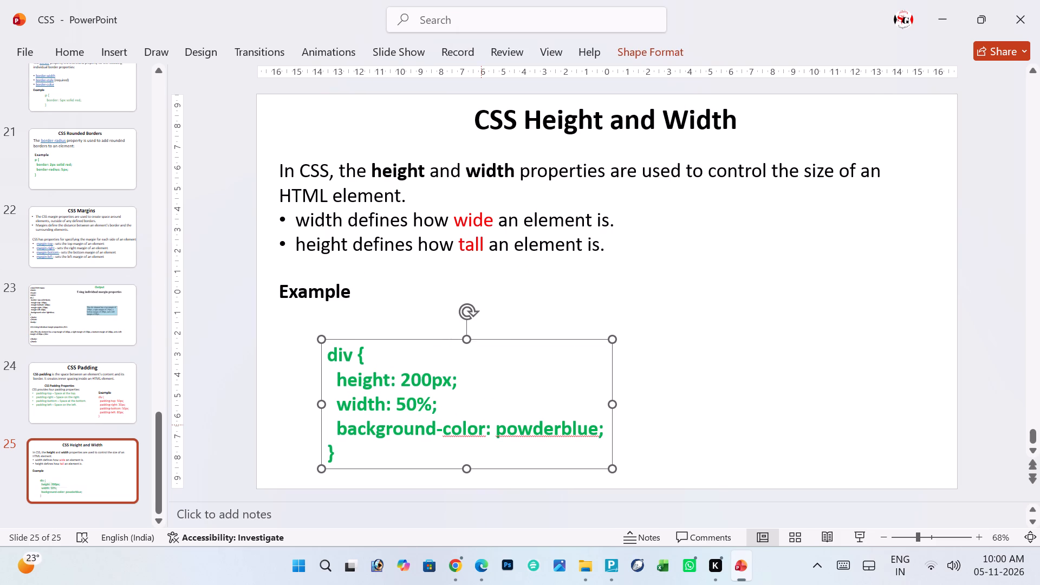
drag(415, 466, 384, 438)
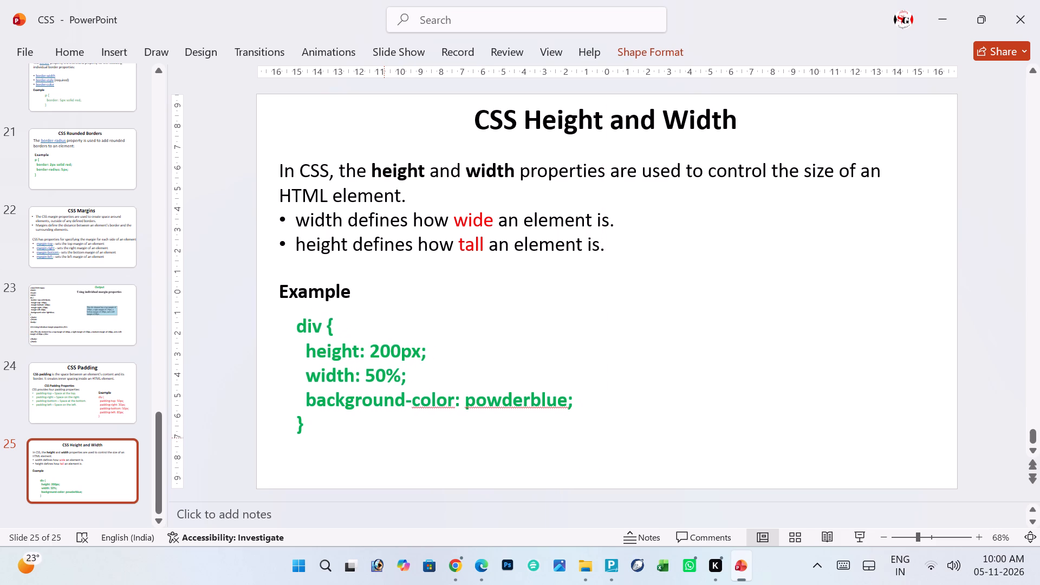
drag(384, 438, 384, 444)
click(232, 293)
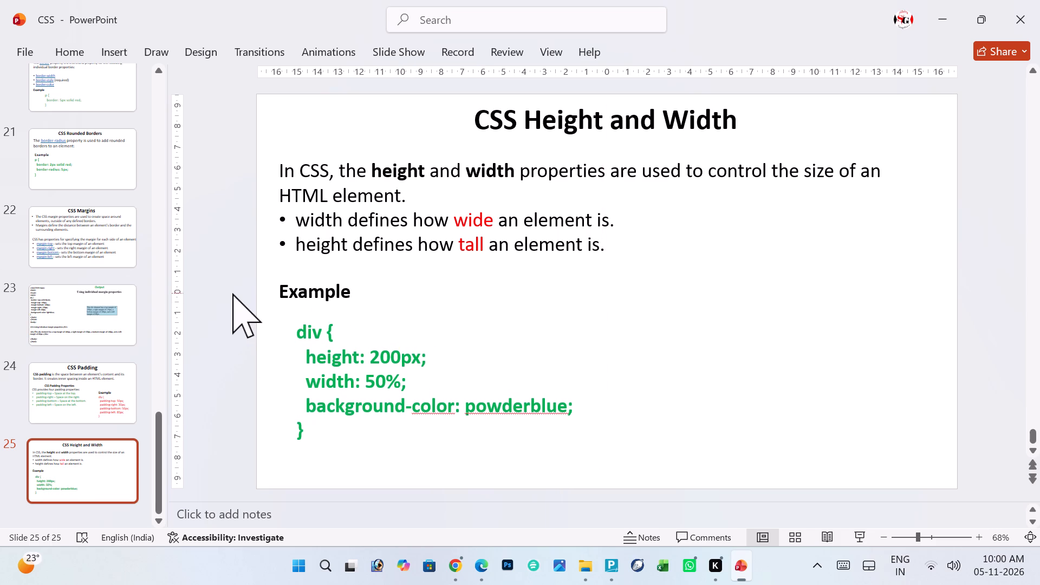
Insert a screen clipping of the W3Schools "CSS height and width Examples" heading and its blue demo box into the slide.
key(alt+Tab)
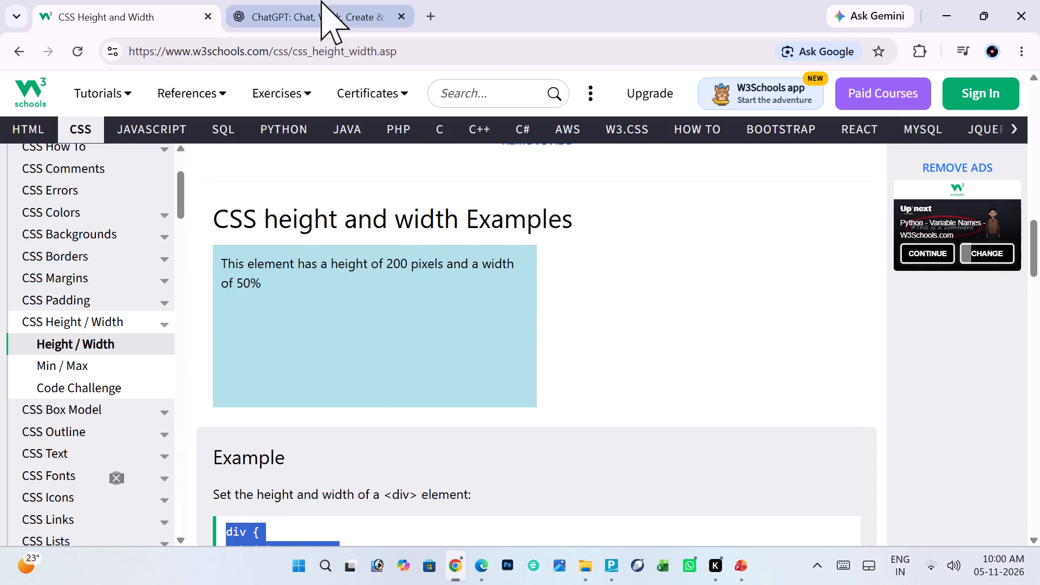
key(alt+Tab)
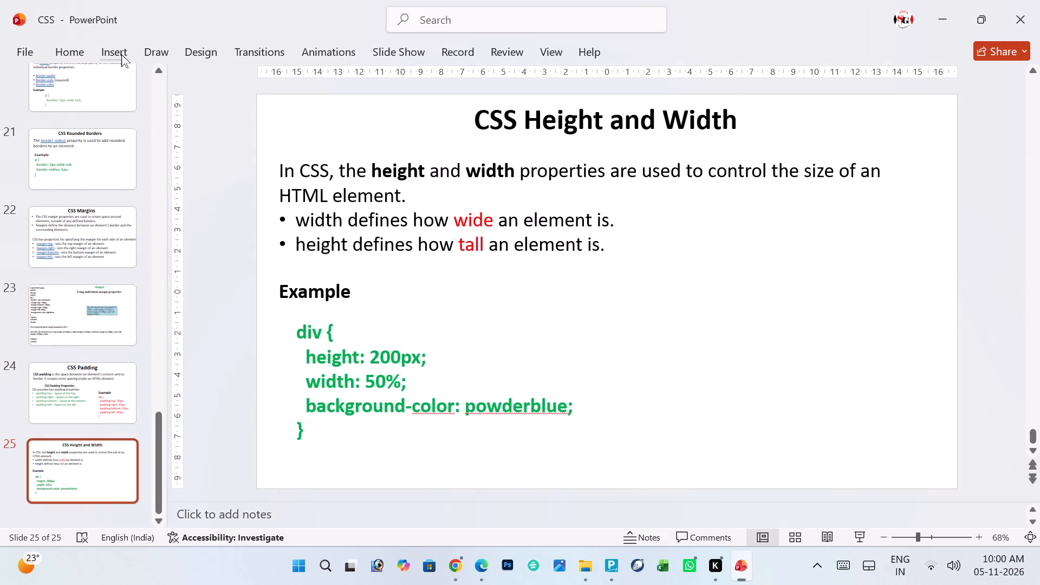
click(121, 53)
click(199, 90)
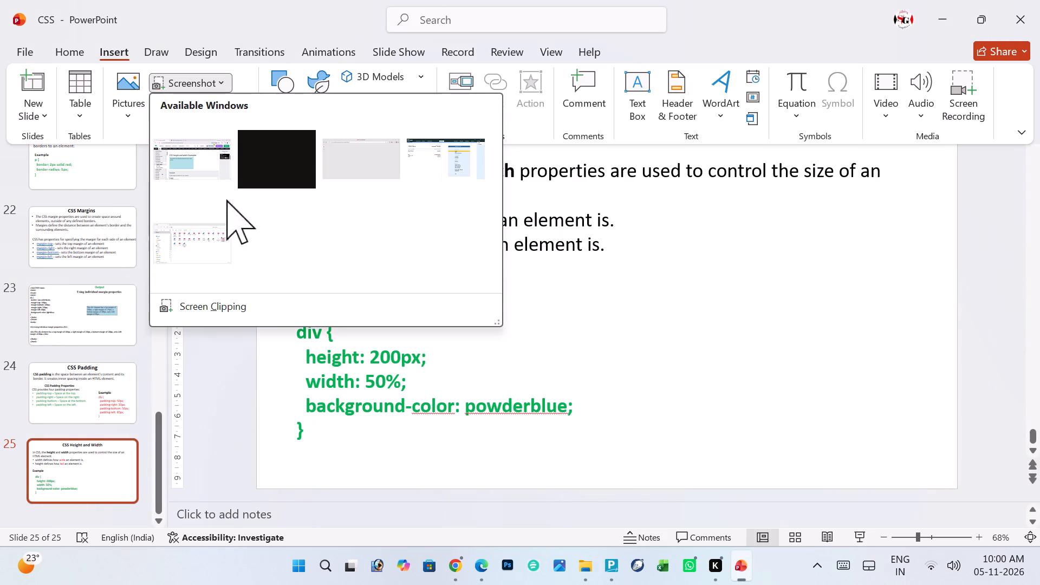
click(230, 299)
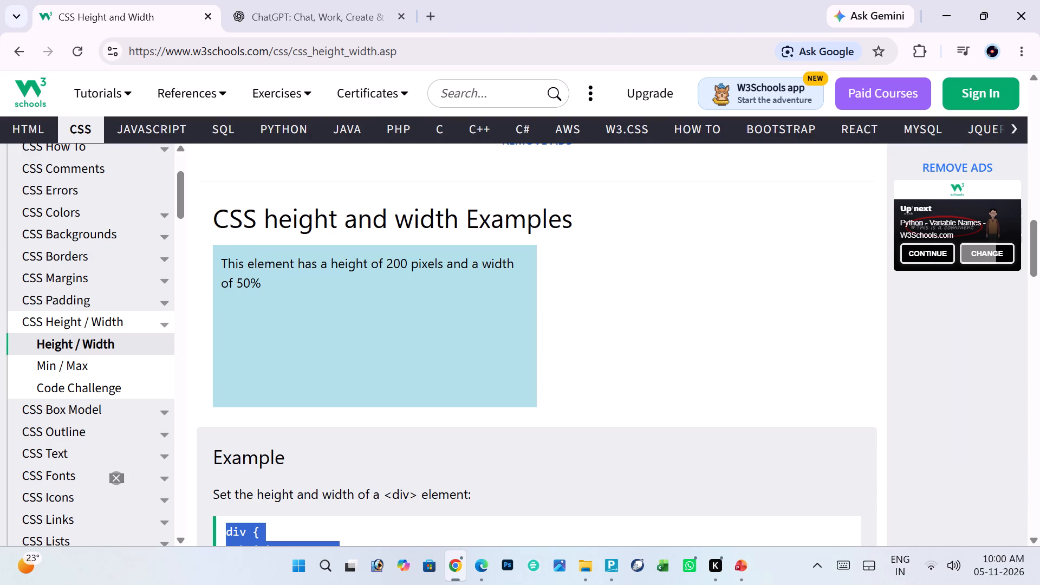
drag(207, 201, 603, 418)
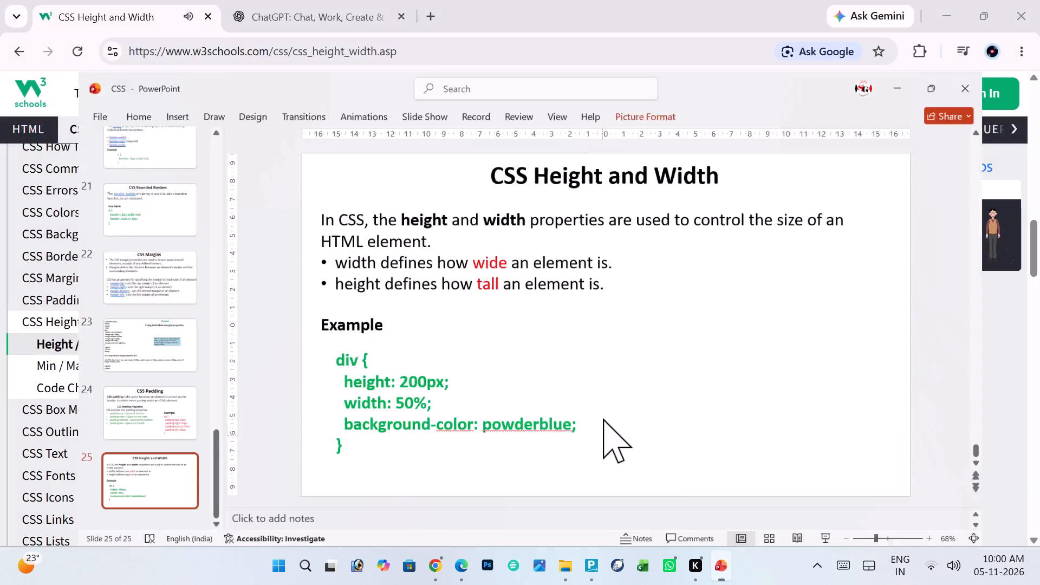
Move the clipped picture to the slide's lower right, beside the div code, and save the presentation.
drag(589, 271, 788, 306)
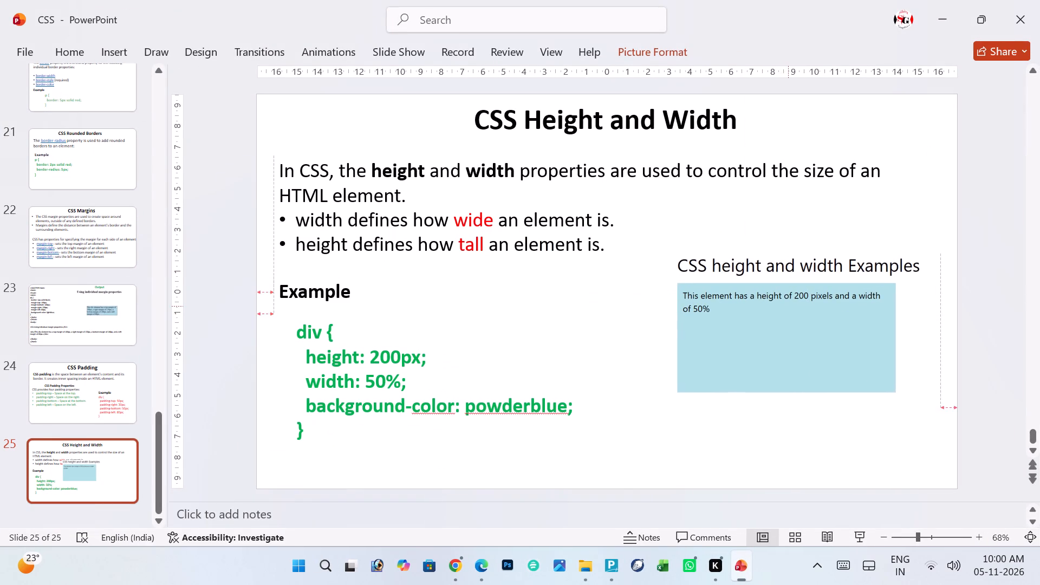
drag(788, 306, 776, 305)
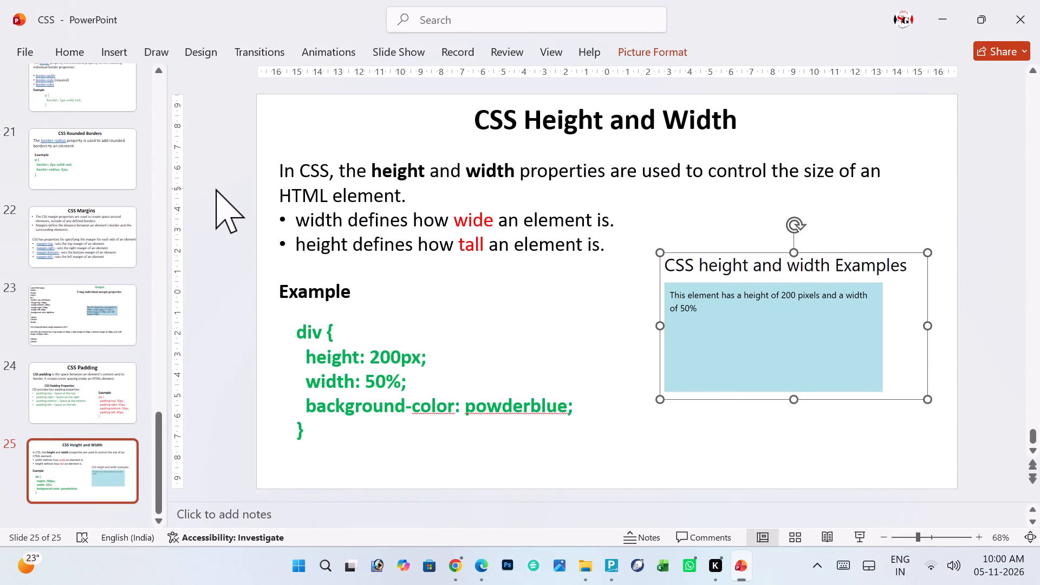
click(216, 188)
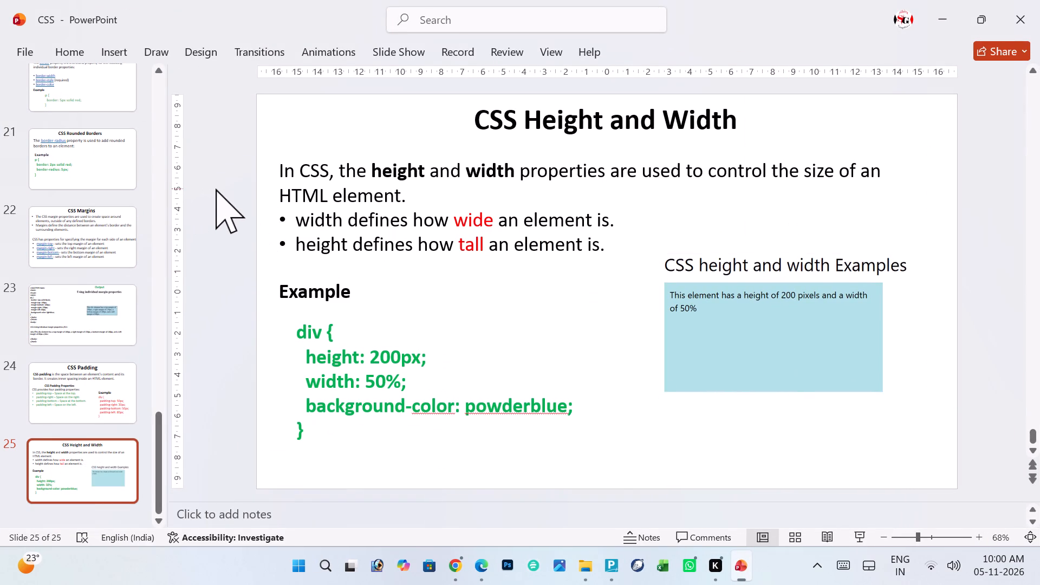
click(751, 323)
drag(751, 323, 757, 394)
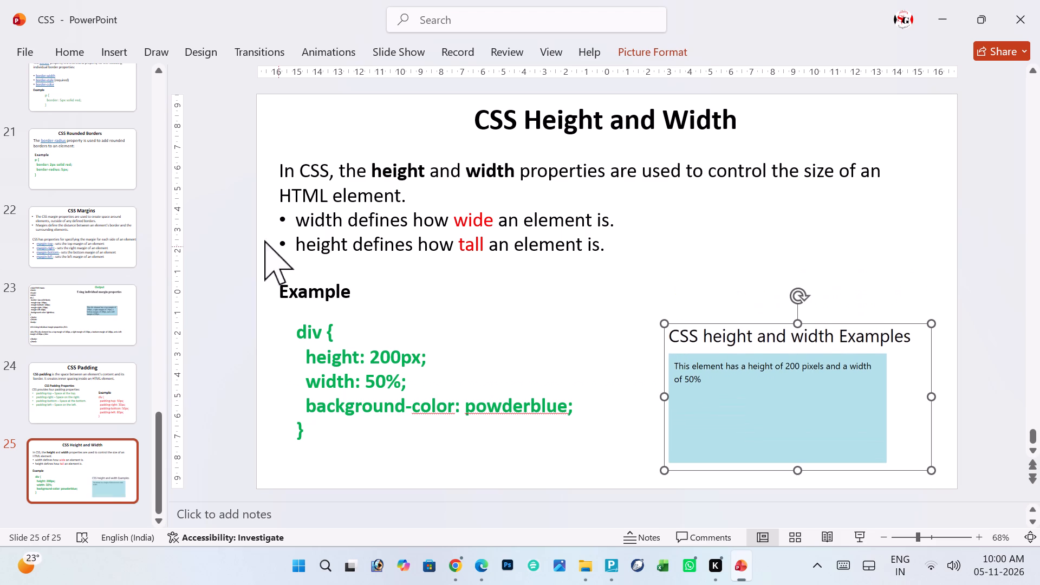
click(231, 226)
key(ctrl+s)
Switch to Chrome, open the W3Schools CSS Text page and copy its "CSS Text Formatting" heading.
key(alt+Tab)
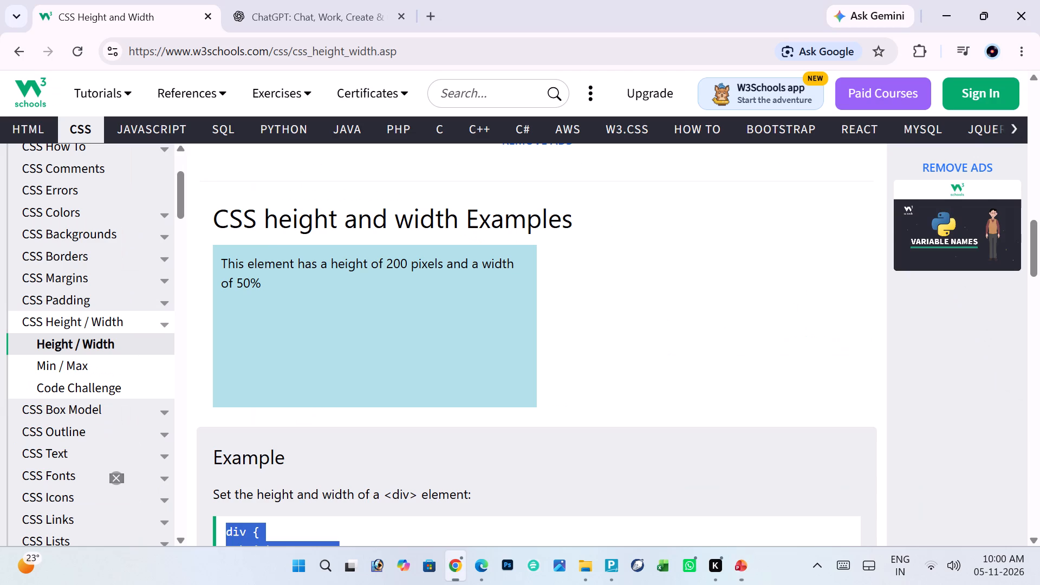
scroll(97, 399, down, 1)
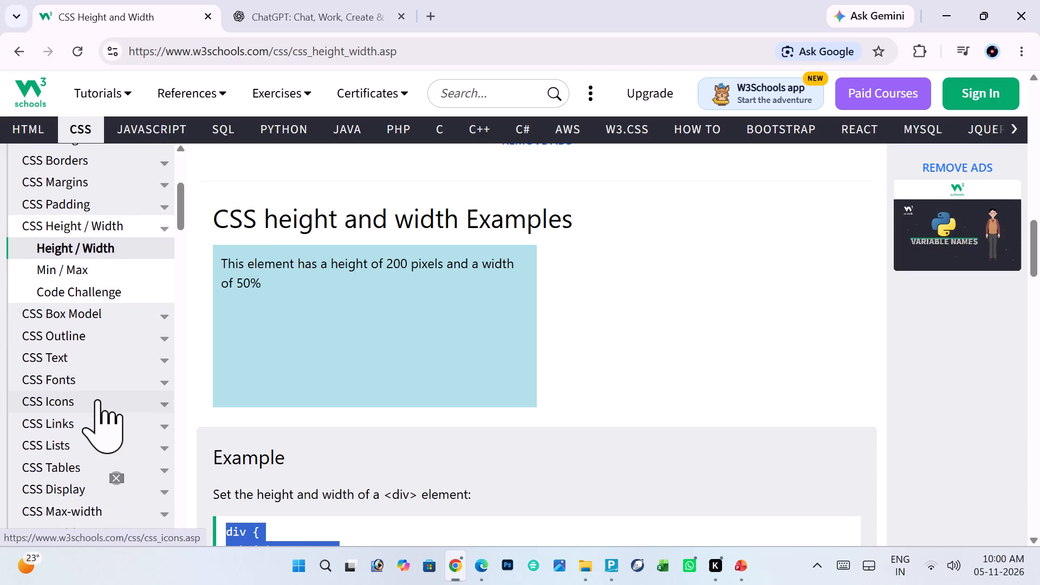
scroll(97, 399, down, 1)
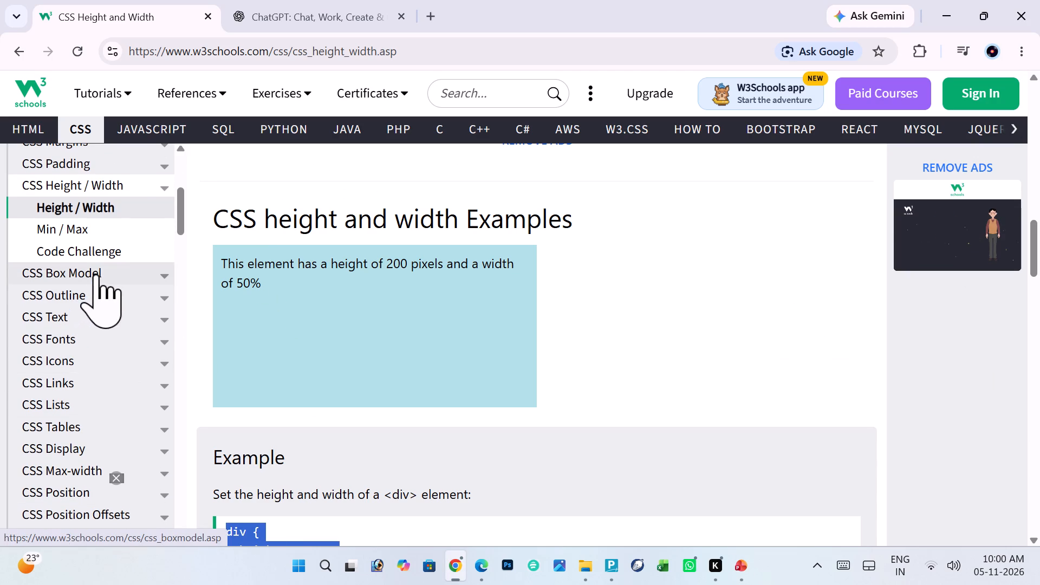
click(82, 314)
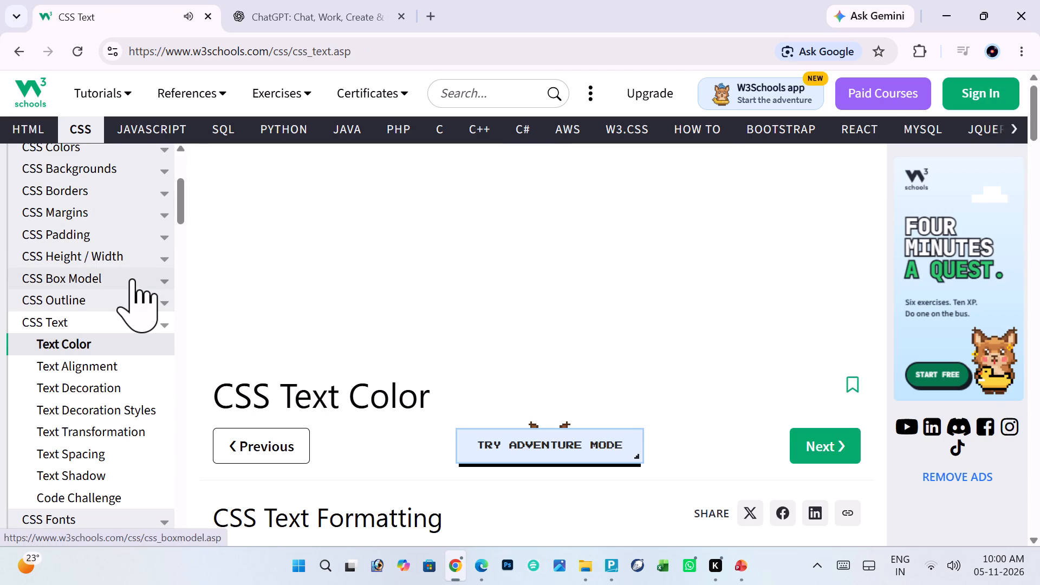
scroll(365, 275, down, 3)
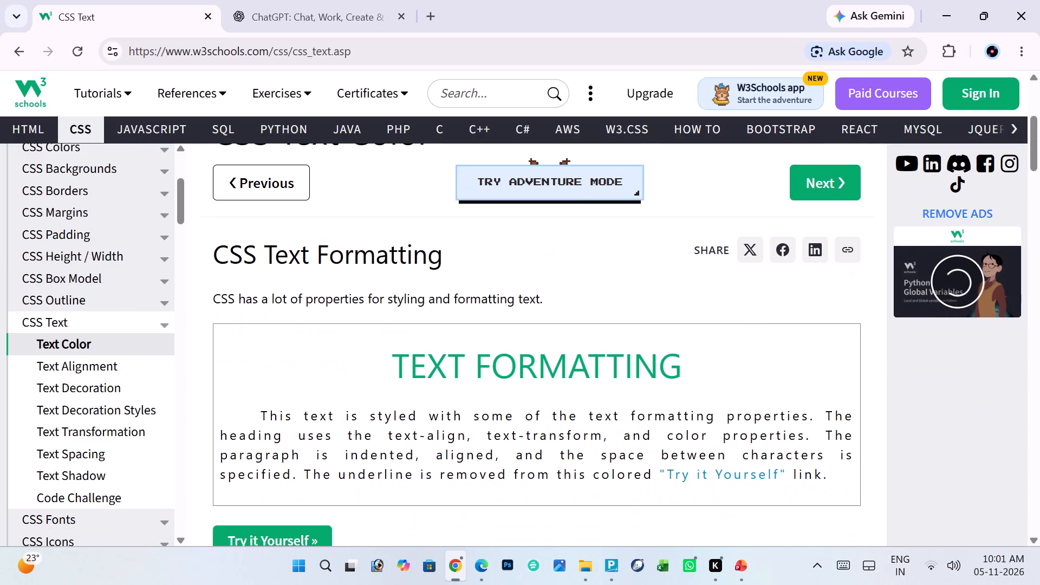
drag(216, 258, 491, 236)
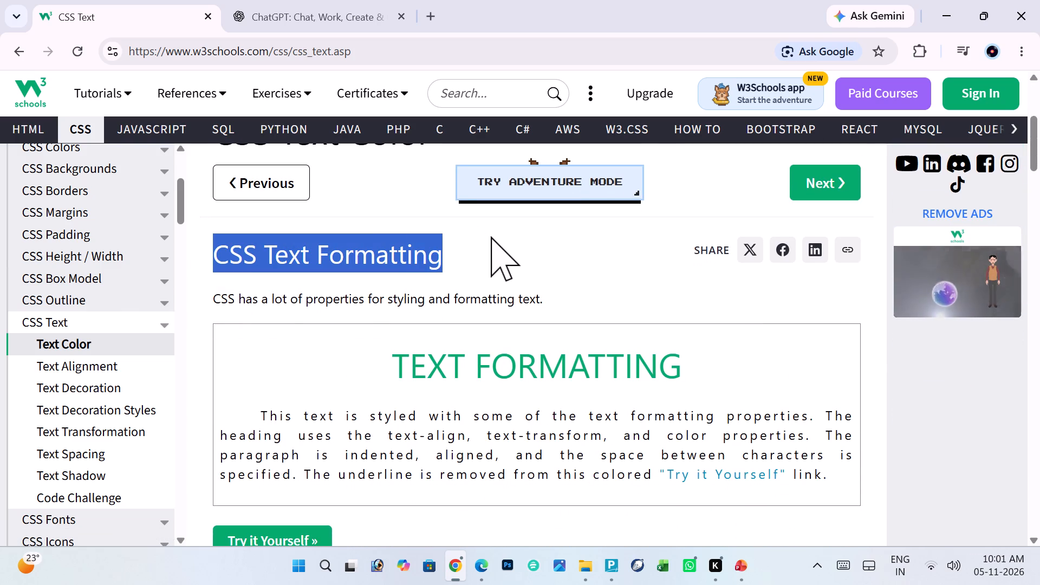
key(ctrl+c)
In PowerPoint, add a new slide after the CSS Height and Width slide and delete its title and content placeholders.
key(alt+Tab)
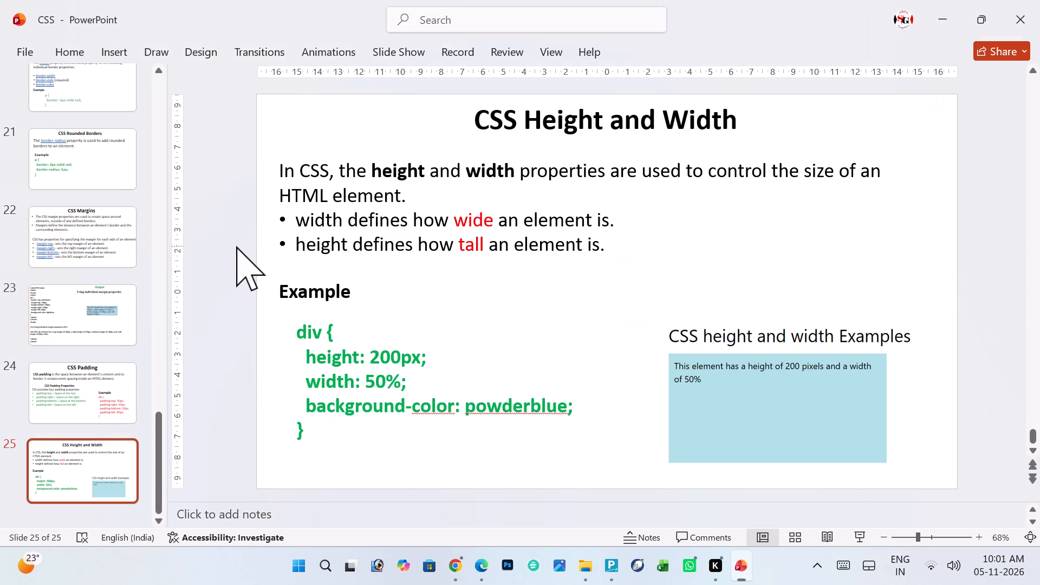
click(236, 246)
key(ctrl+m)
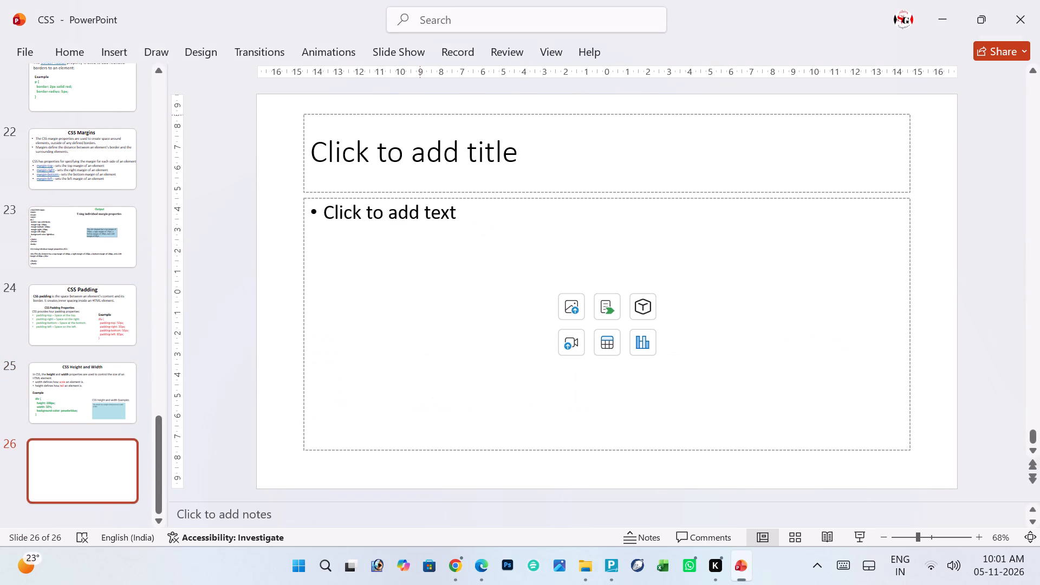
click(420, 115)
click(420, 119)
key(Delete)
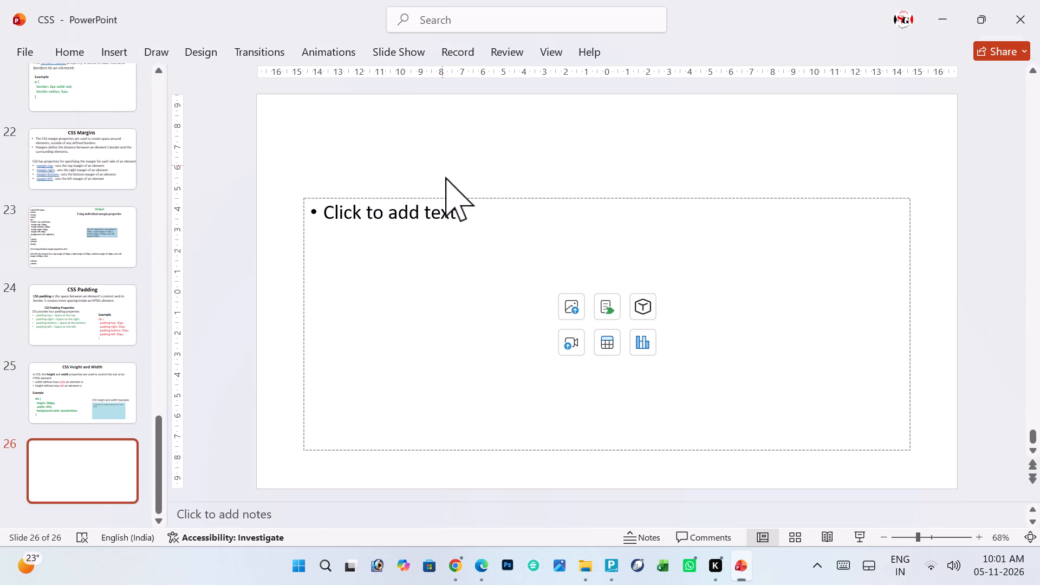
click(448, 196)
key(Delete)
key(Delete)
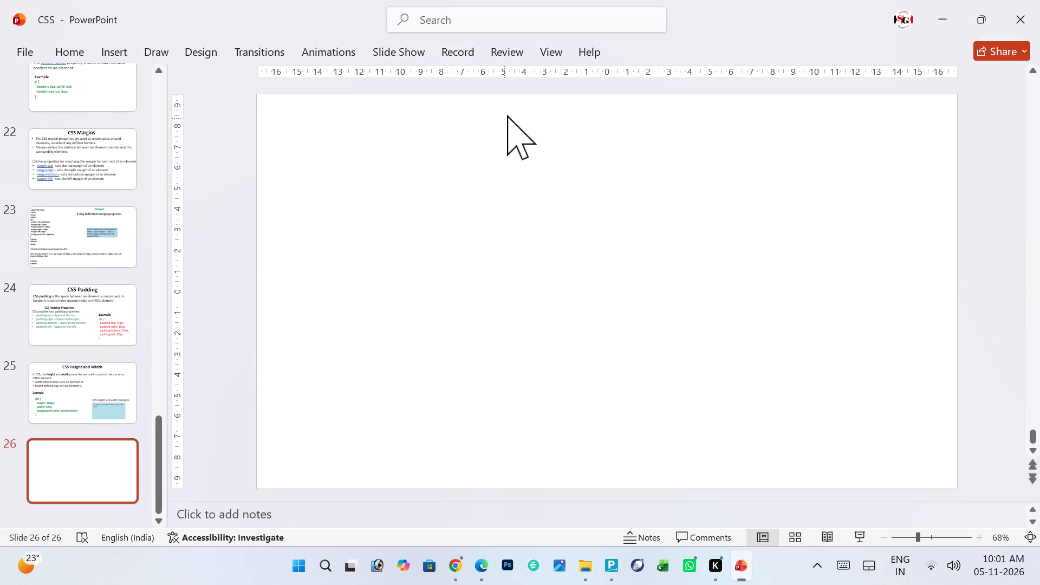
Paste the "CSS Text Formatting" heading into a new text box at the top of slide 26, removing its trailing blank line.
double_click(522, 109)
key(ctrl+v)
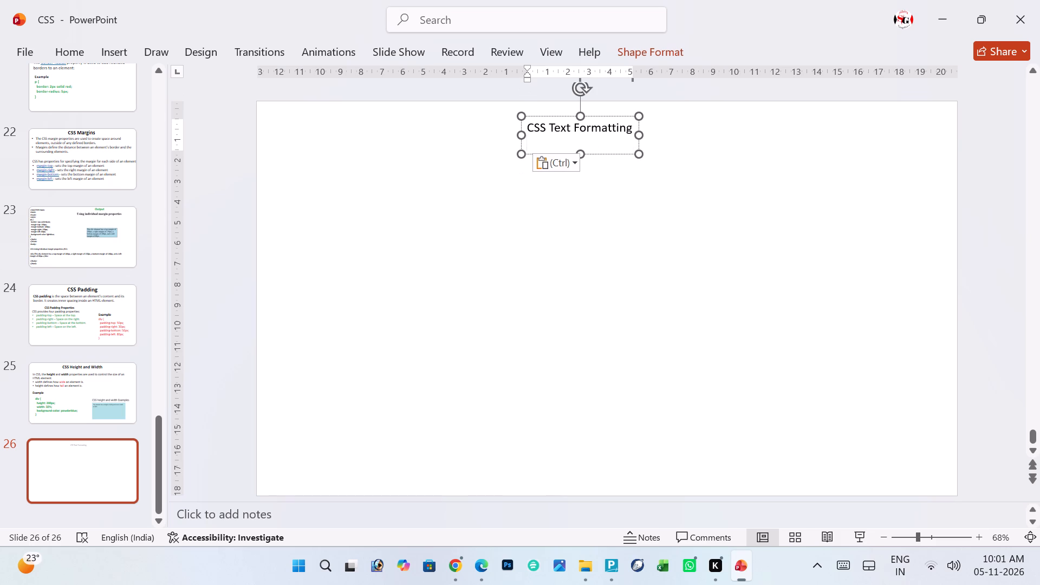
key(BackSpace)
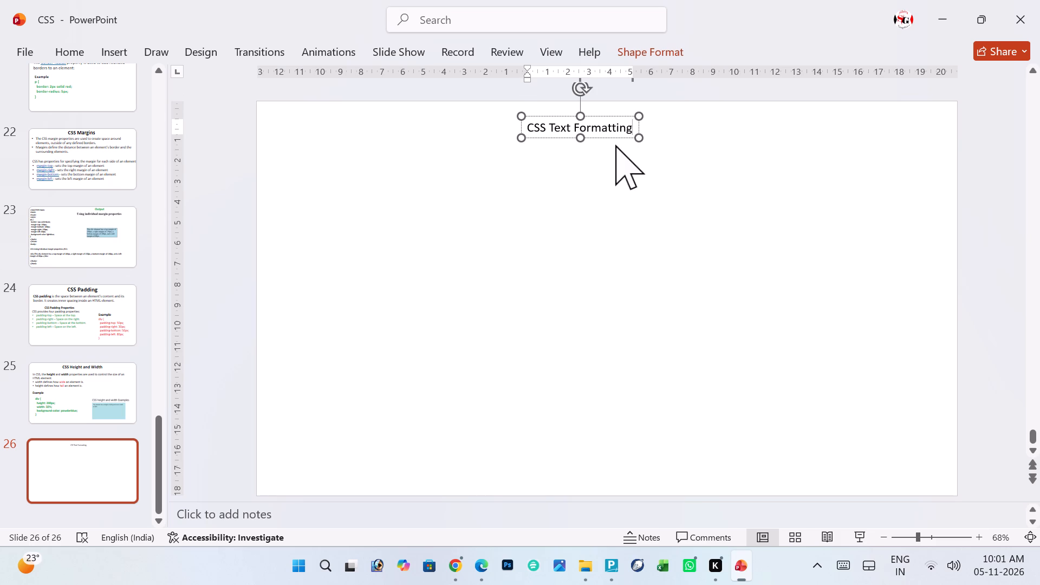
Enlarge the "CSS Text Formatting" heading by six font size steps, move it to the slide's top centre and make it bold.
click(615, 138)
key(ctrl+shift+period)
key(ctrl+shift+period)
key(ctrl+shift+period)
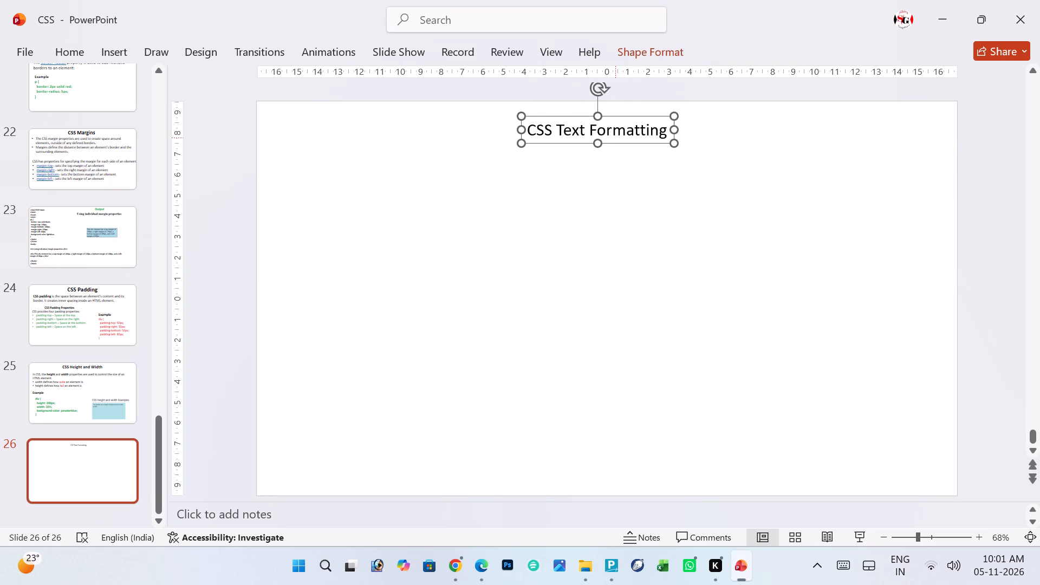
key(ctrl+shift+period)
key(ctrl+shift+period)
key(ctrl+shift+period)
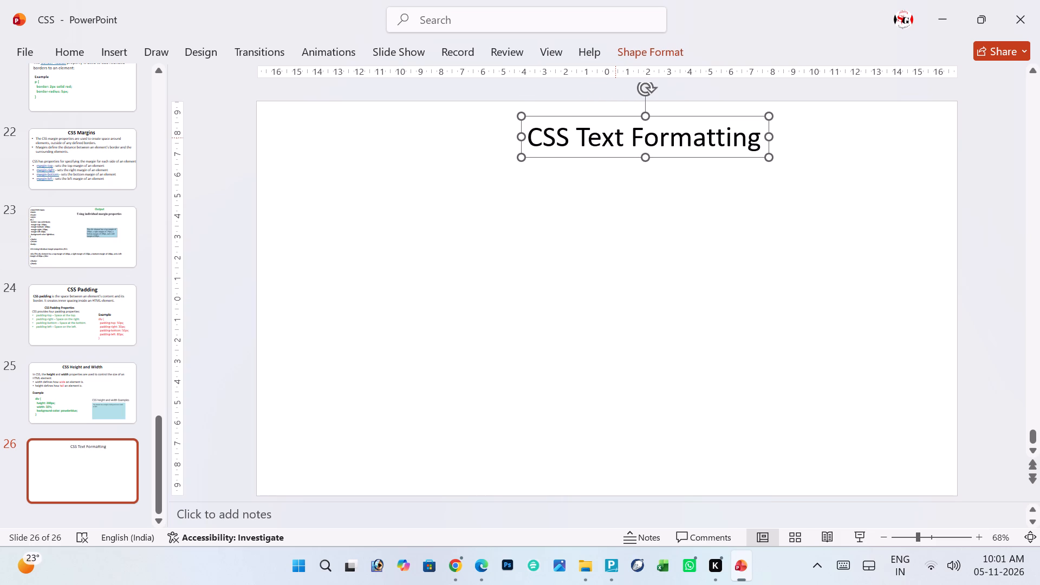
drag(613, 157, 541, 146)
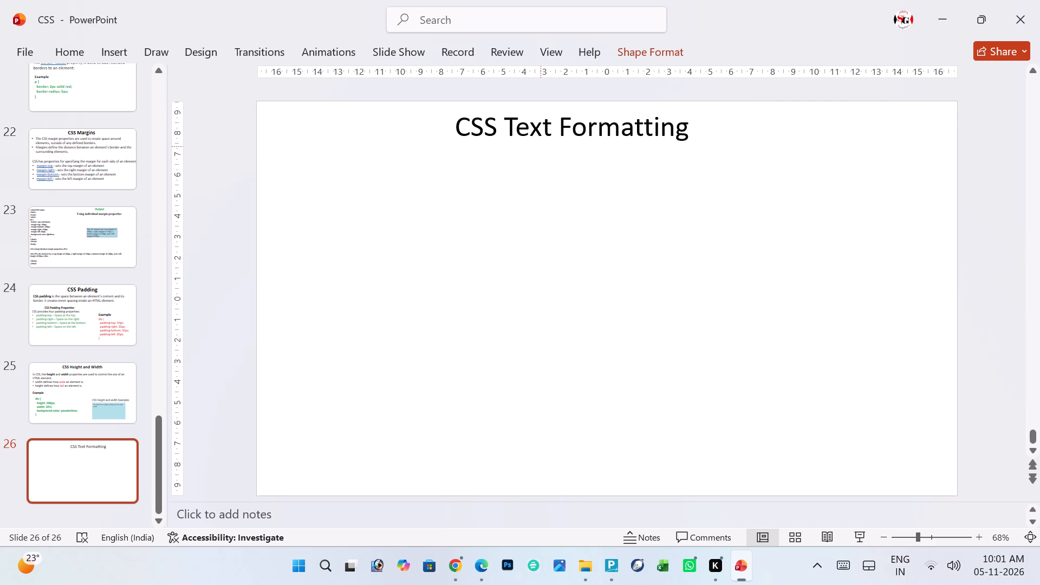
drag(541, 146, 547, 147)
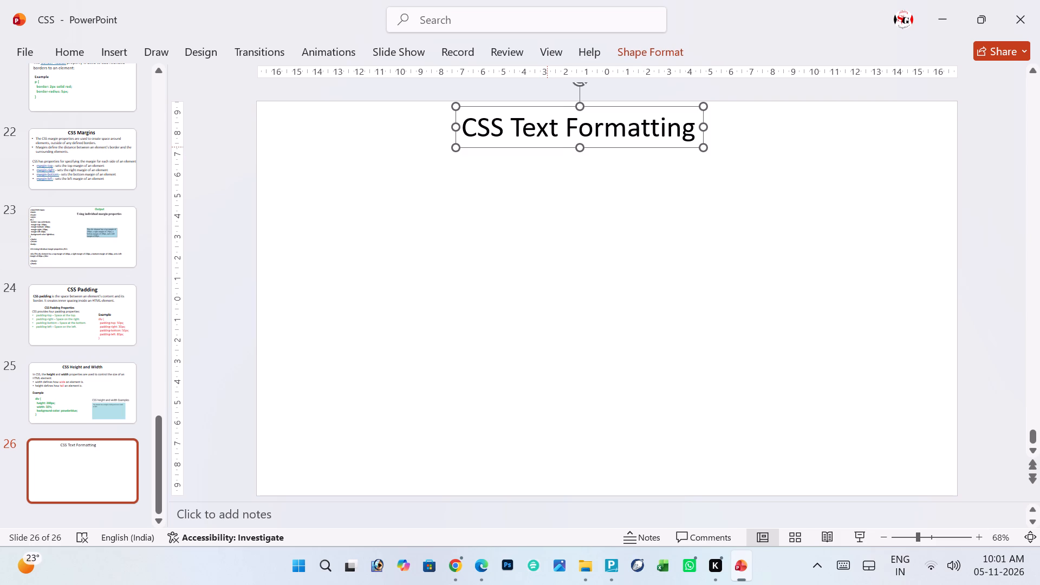
key(ctrl+b)
click(239, 155)
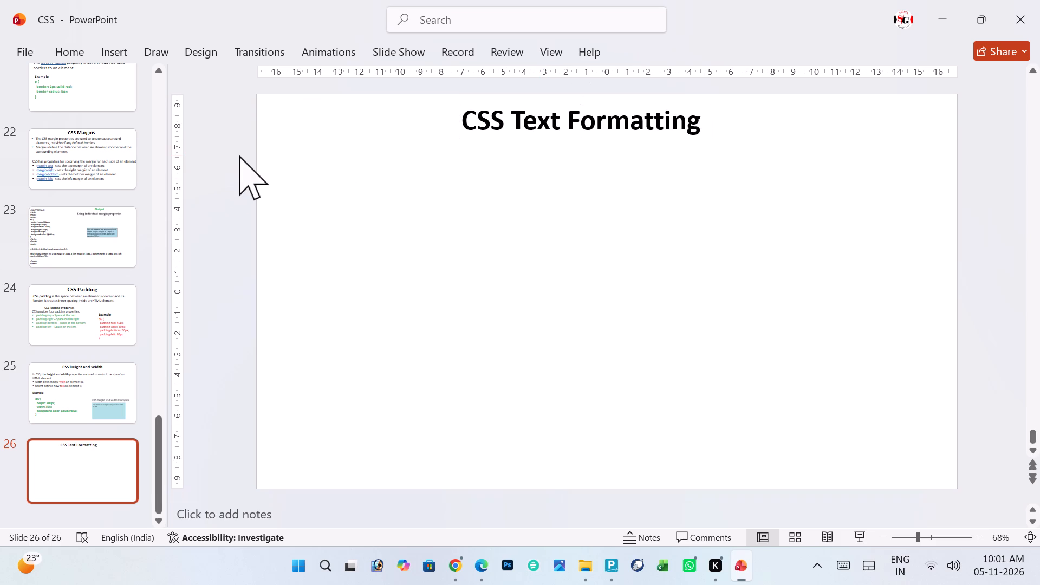
Switch to Chrome and look through the text color and background color sections of the W3Schools CSS Text page.
key(alt+Tab)
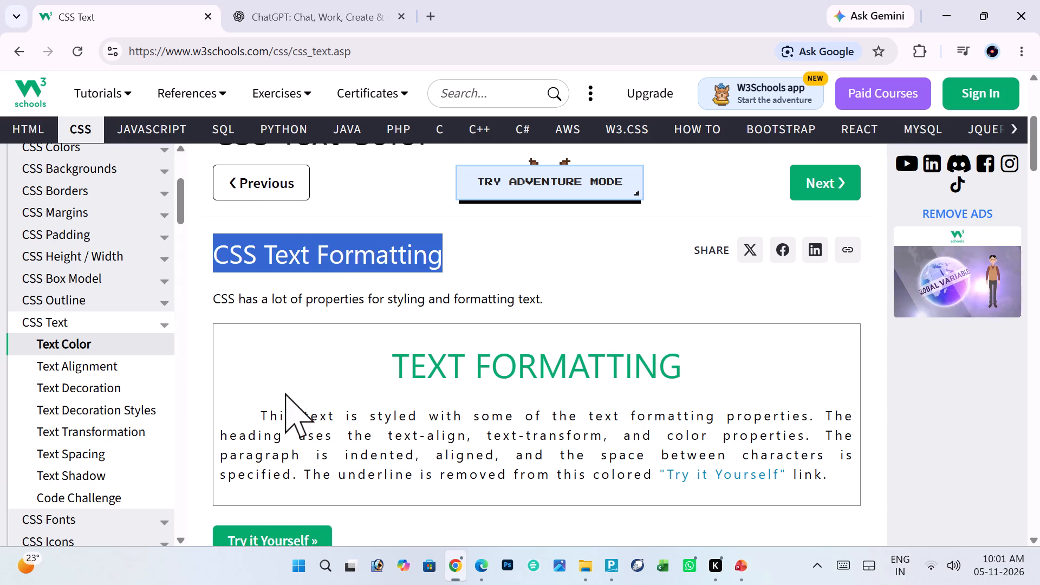
scroll(285, 393, down, 3)
scroll(285, 393, up, 1)
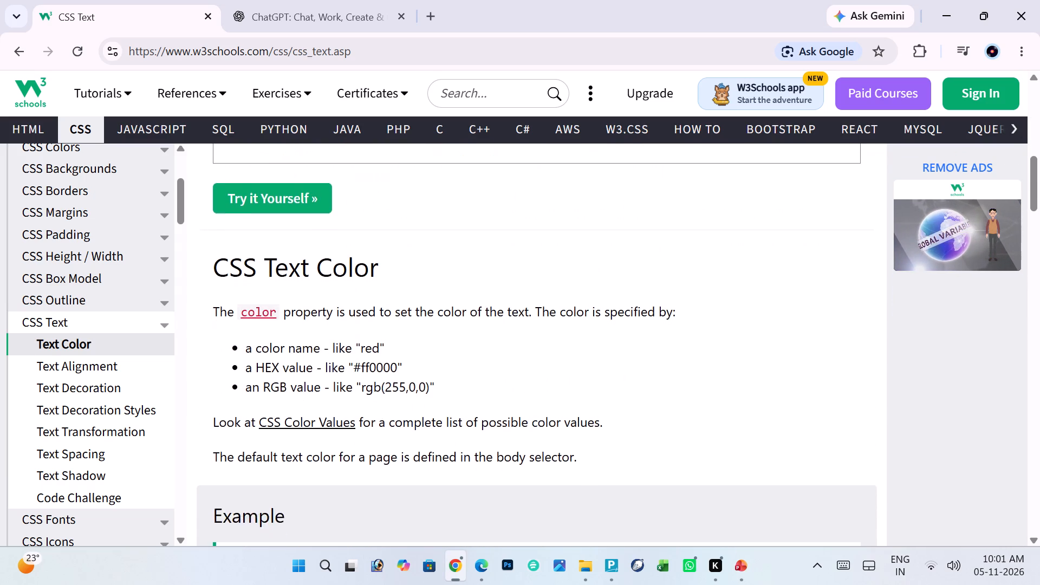
scroll(285, 393, up, 1)
scroll(285, 393, down, 3)
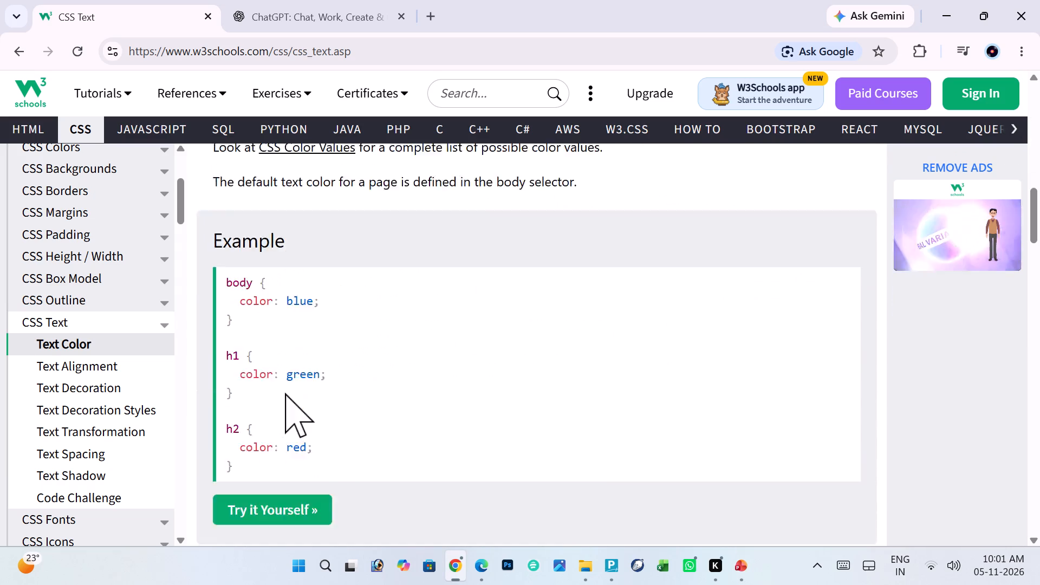
scroll(285, 393, down, 4)
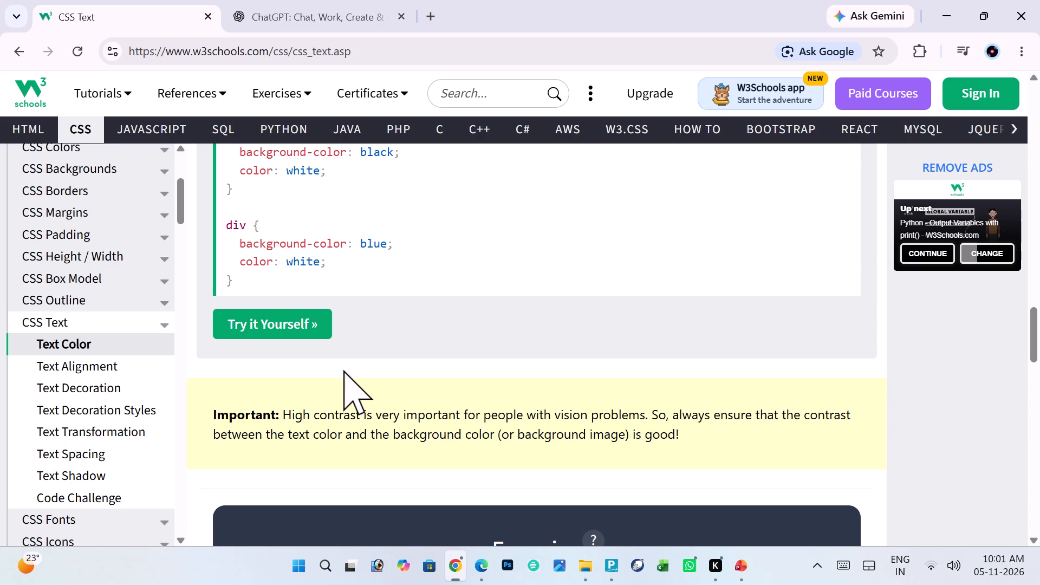
key(alt+Tab)
key(alt+Tab)
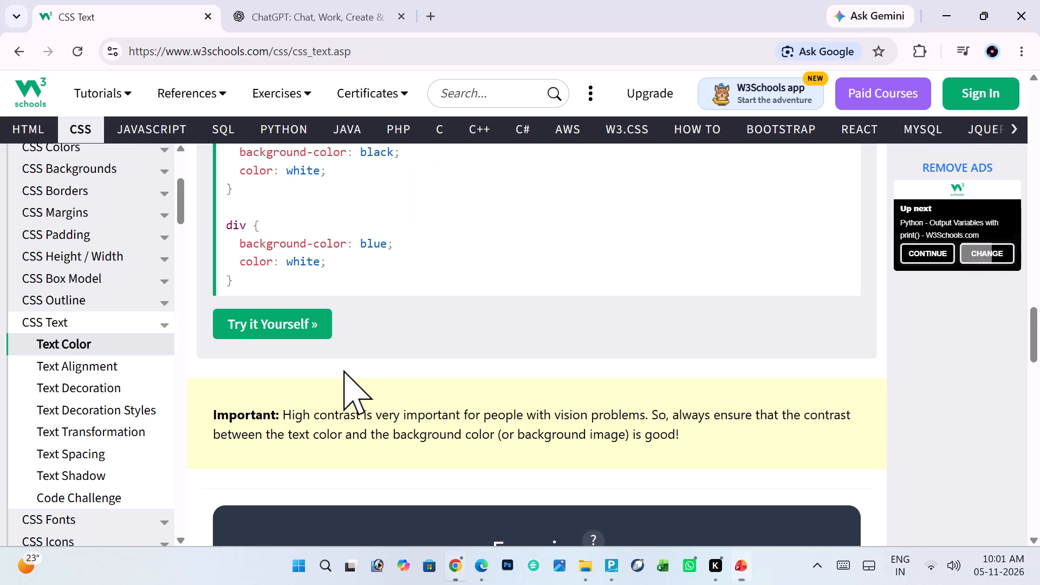
Copy the "CSS Text Color" section heading from the W3Schools page.
scroll(330, 289, up, 5)
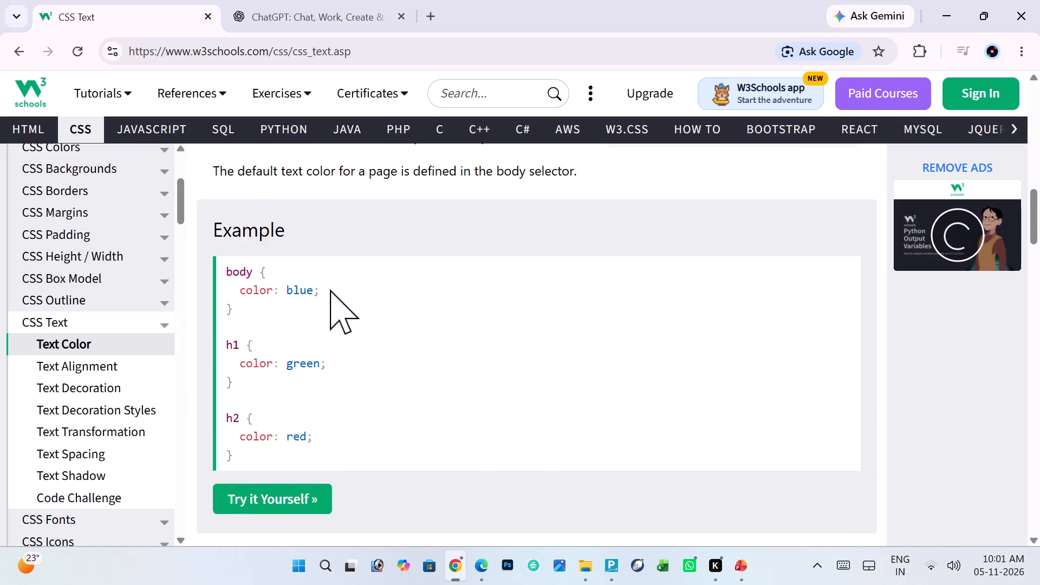
scroll(330, 289, up, 5)
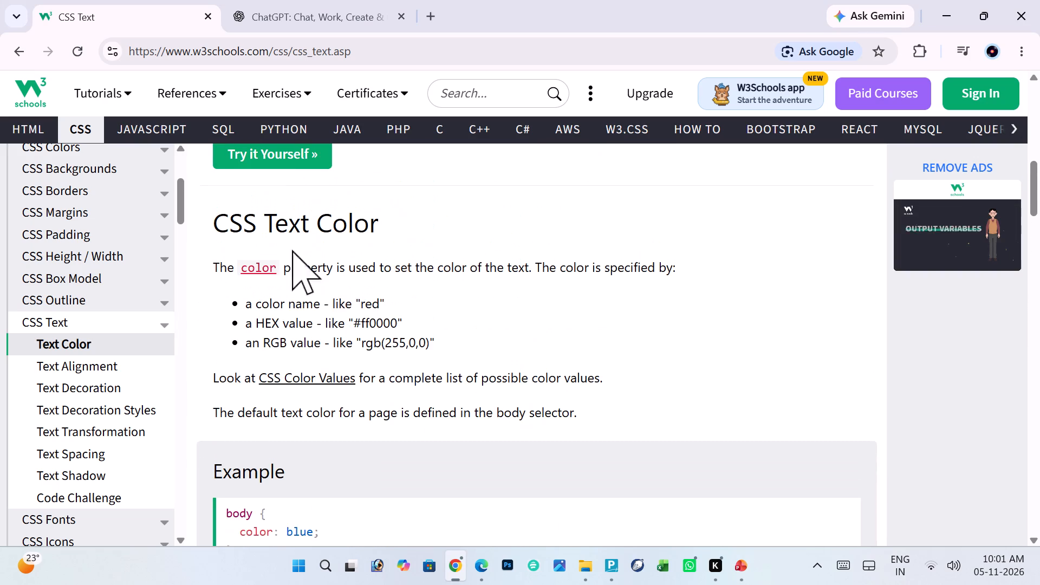
drag(213, 221, 398, 232)
key(ctrl+c)
In PowerPoint, add a text box with four-diamond bullets below the title at slide 26's left edge and paste "CSS Text Color" into it.
key(alt+Tab)
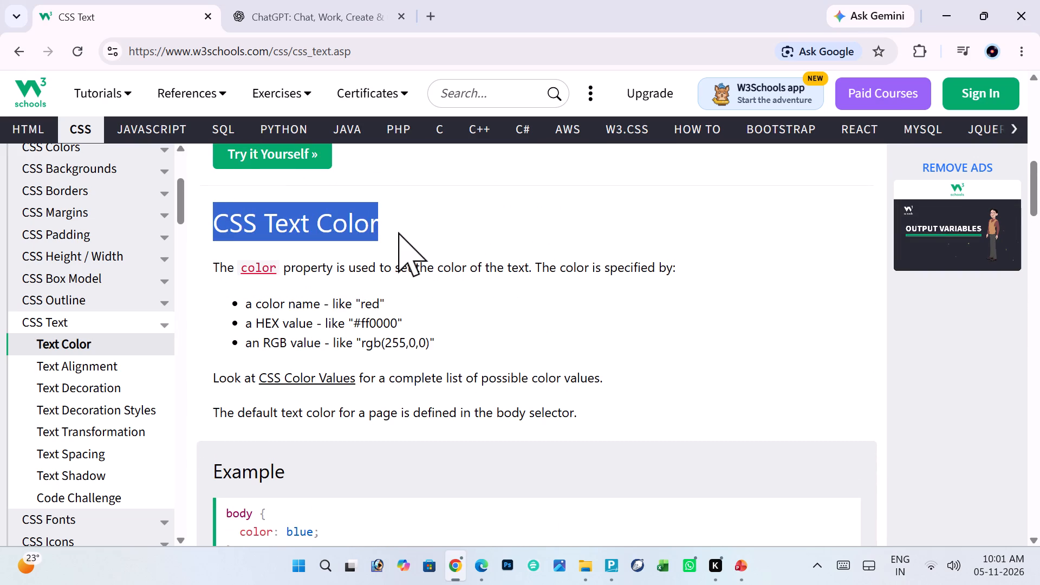
click(268, 157)
drag(268, 157, 371, 181)
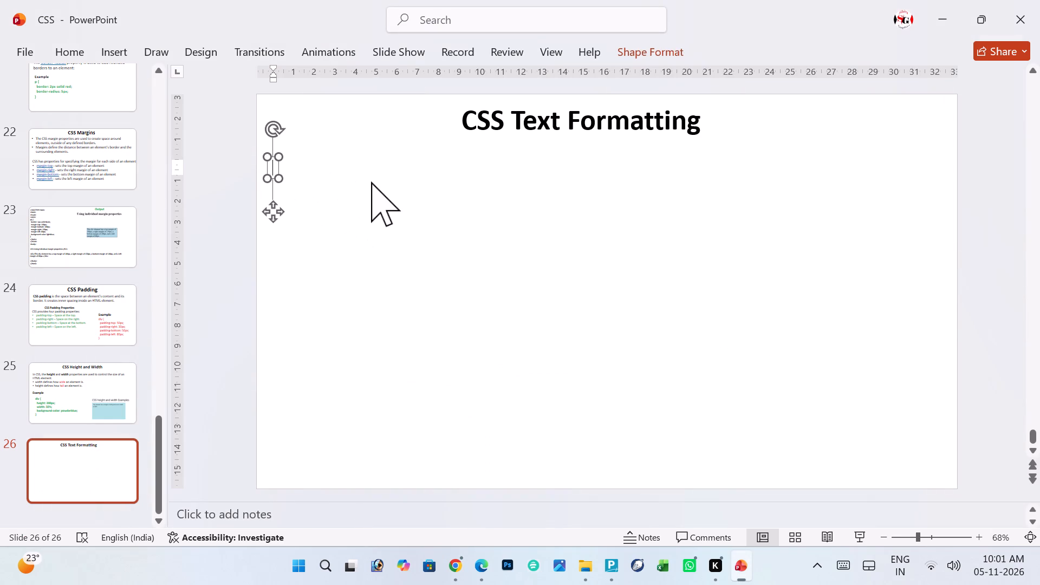
click(65, 56)
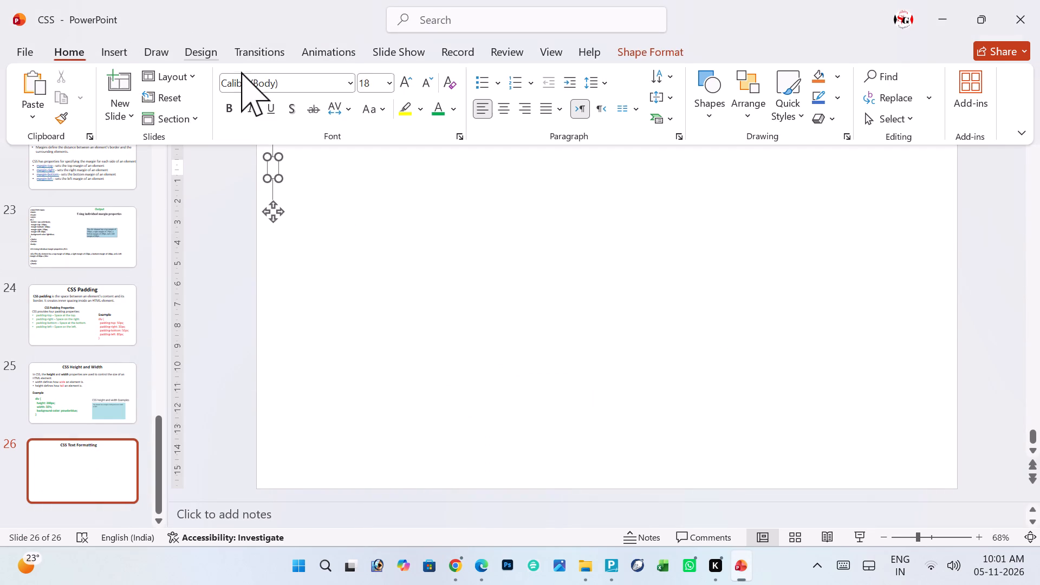
click(500, 80)
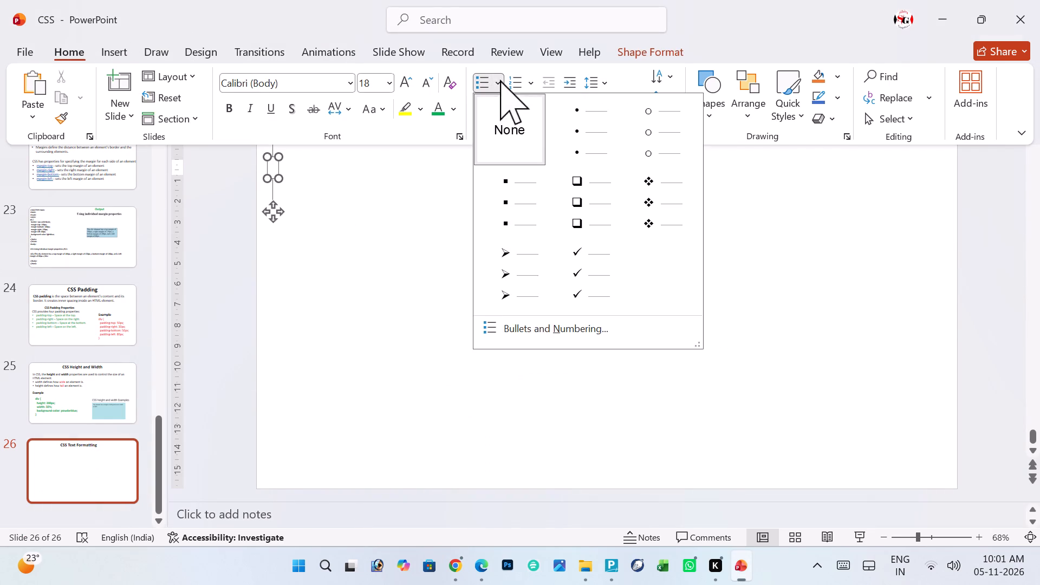
click(643, 188)
key(ctrl+v)
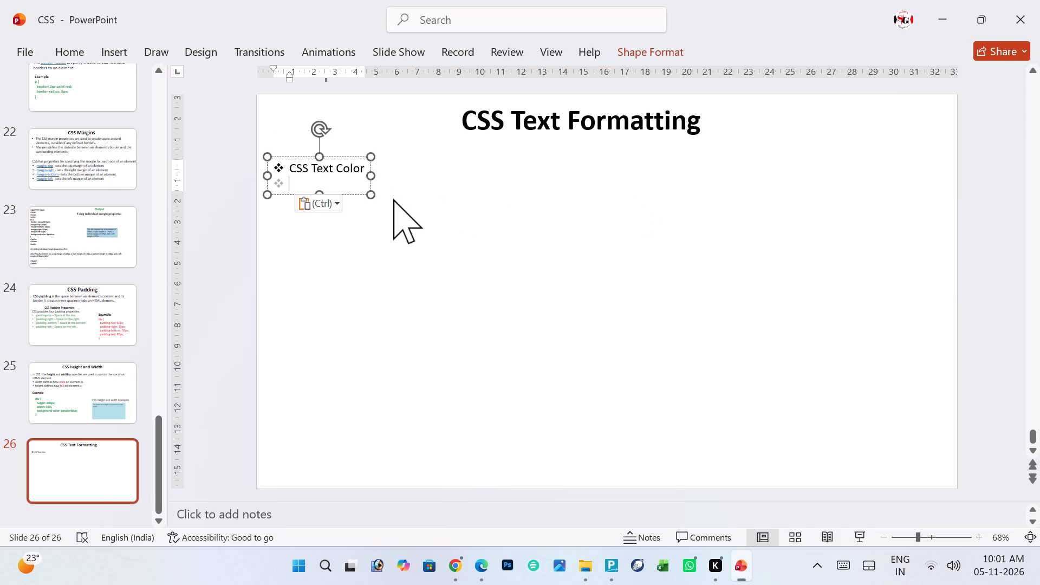
Open the W3Schools Text Alignment page in Chrome, copy its "CSS Text Alignment" heading and paste it as the second bullet on slide 26.
key(alt+Tab)
scroll(298, 343, down, 3)
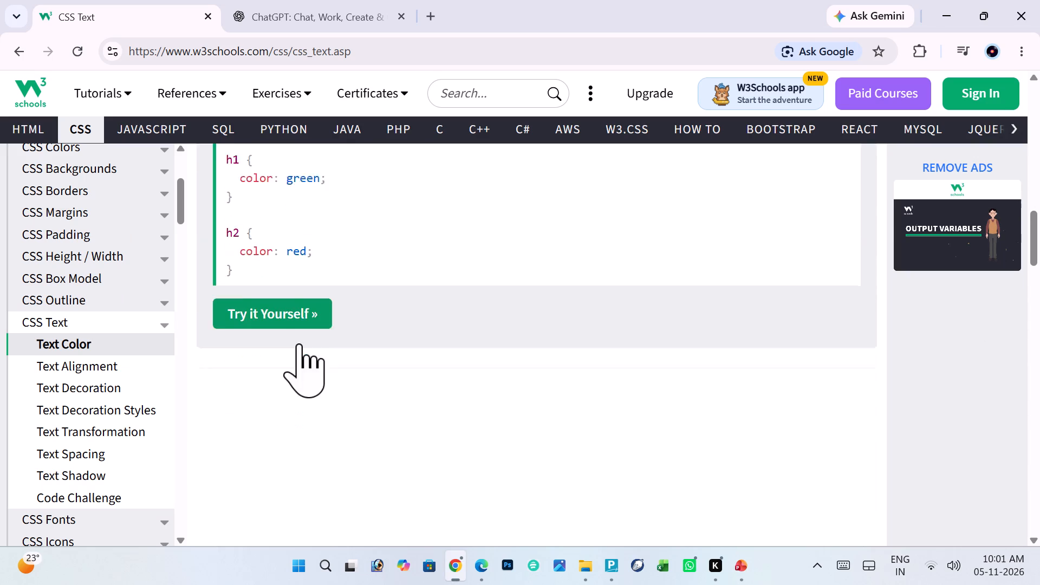
scroll(298, 343, down, 3)
scroll(298, 343, up, 1)
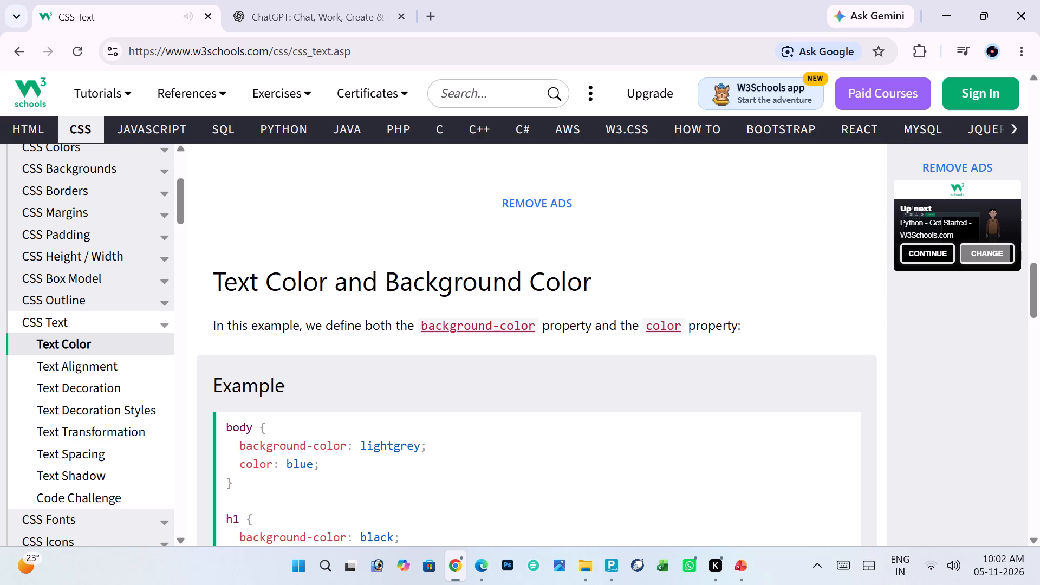
scroll(213, 342, down, 7)
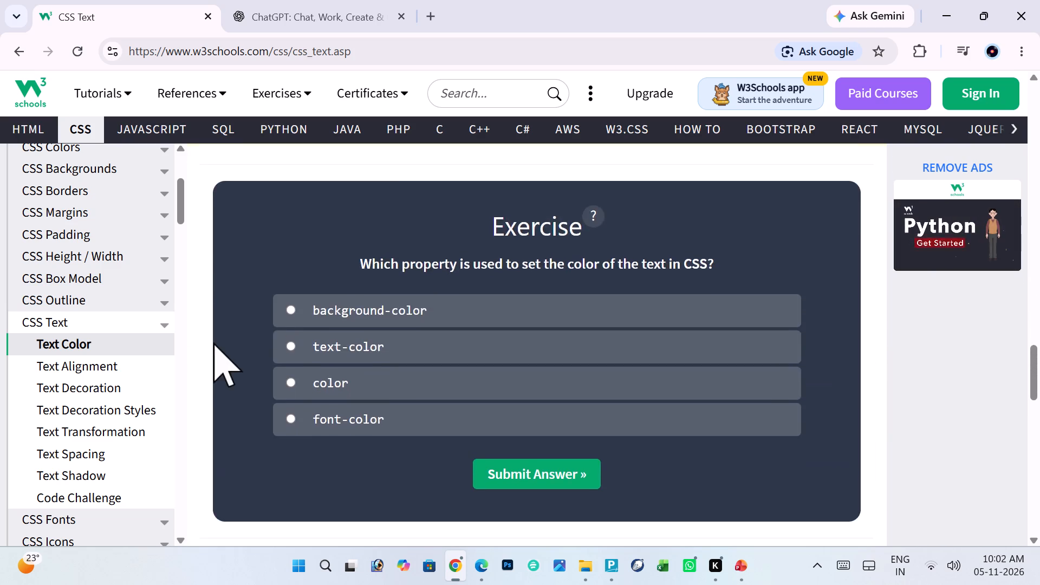
scroll(213, 342, down, 1)
click(101, 373)
scroll(318, 280, up, 1)
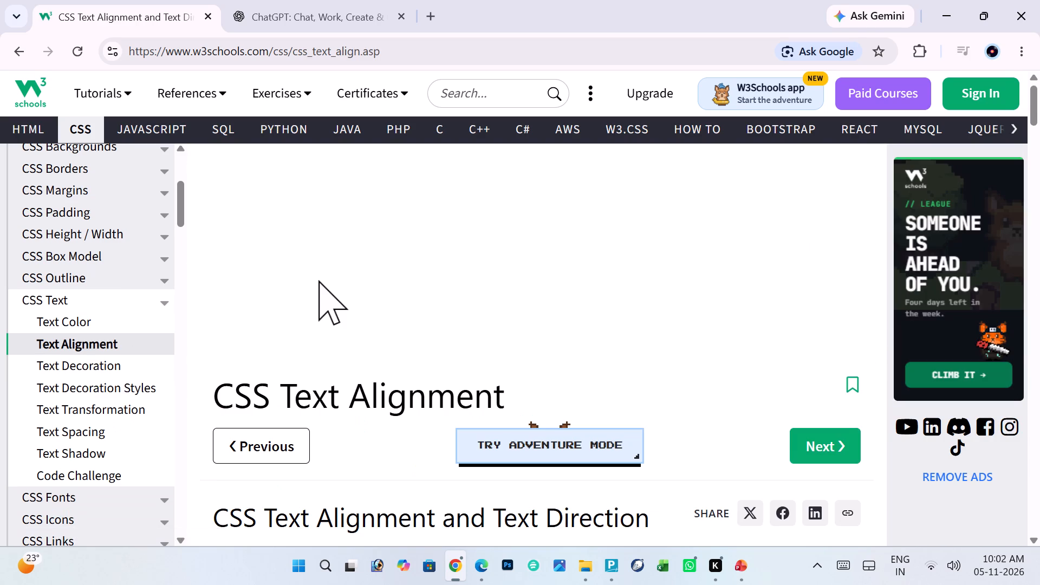
scroll(318, 280, up, 1)
scroll(318, 280, down, 2)
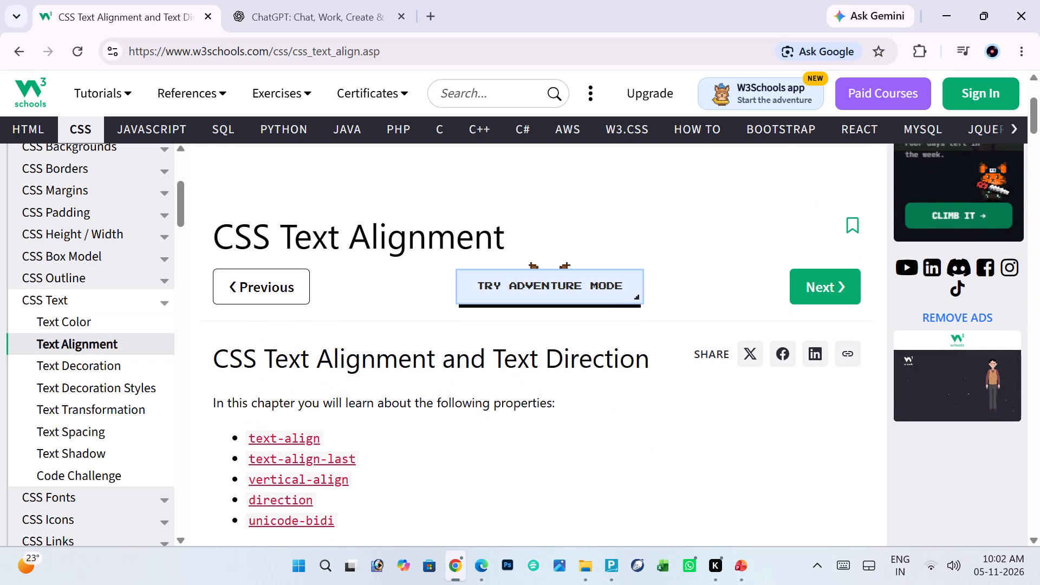
drag(219, 238, 503, 234)
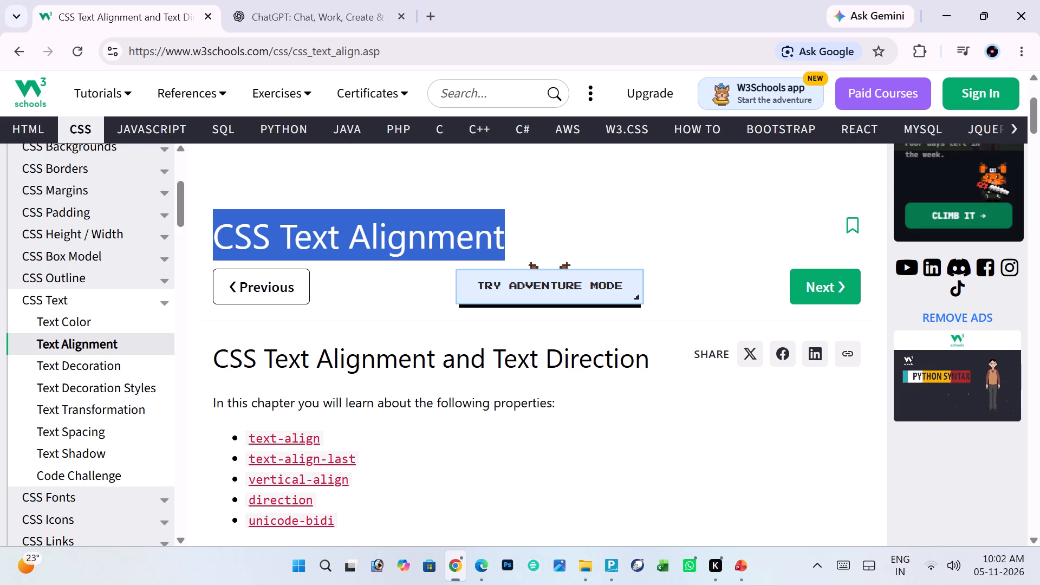
key(ctrl+c)
key(alt+Tab)
key(ctrl+v)
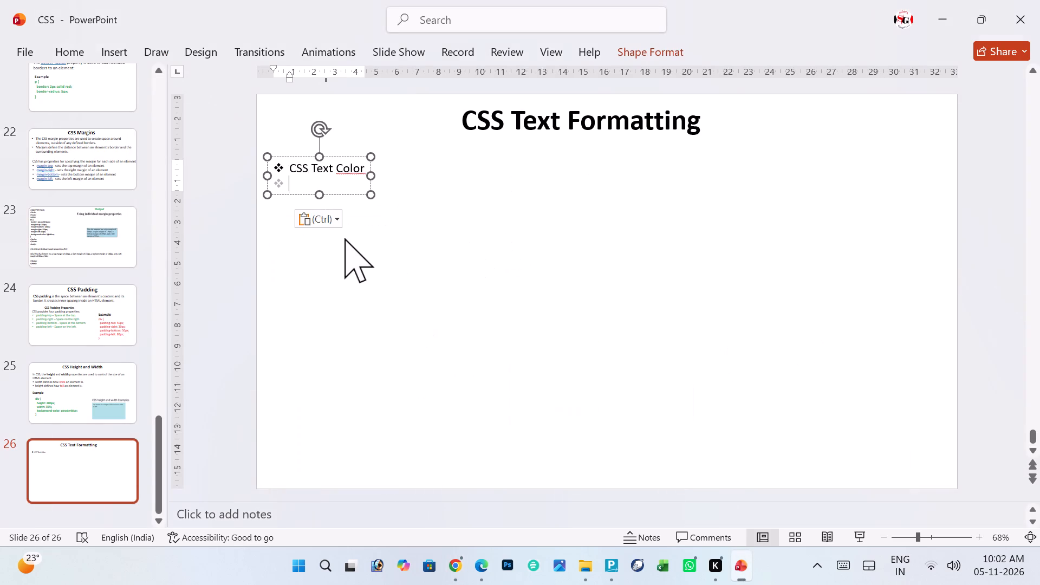
Copy the "CSS Text Decoration" heading from the W3Schools Text Decoration page and paste it as the third bullet on slide 26.
key(alt+Tab)
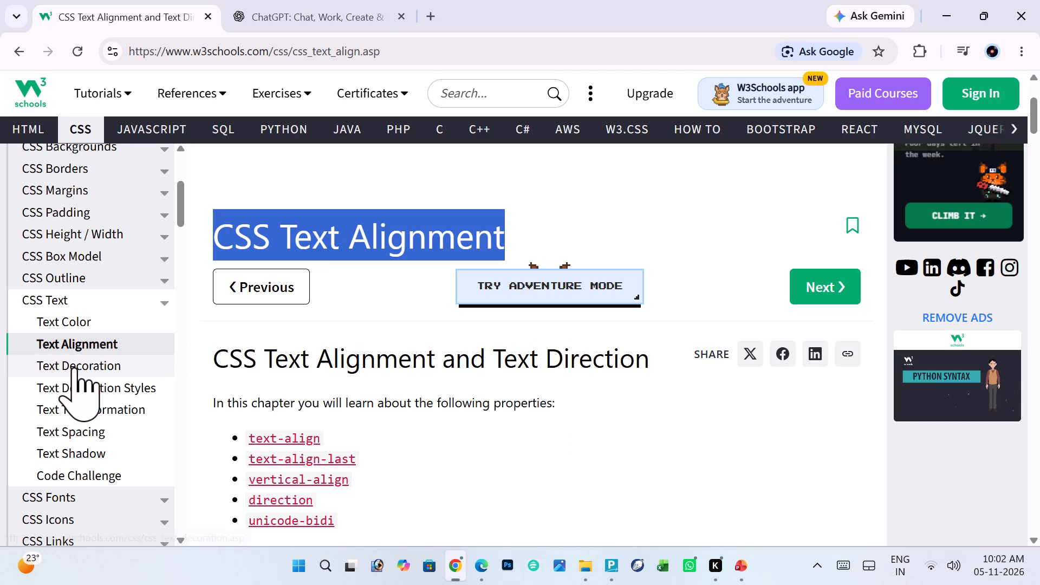
click(74, 367)
scroll(264, 362, down, 1)
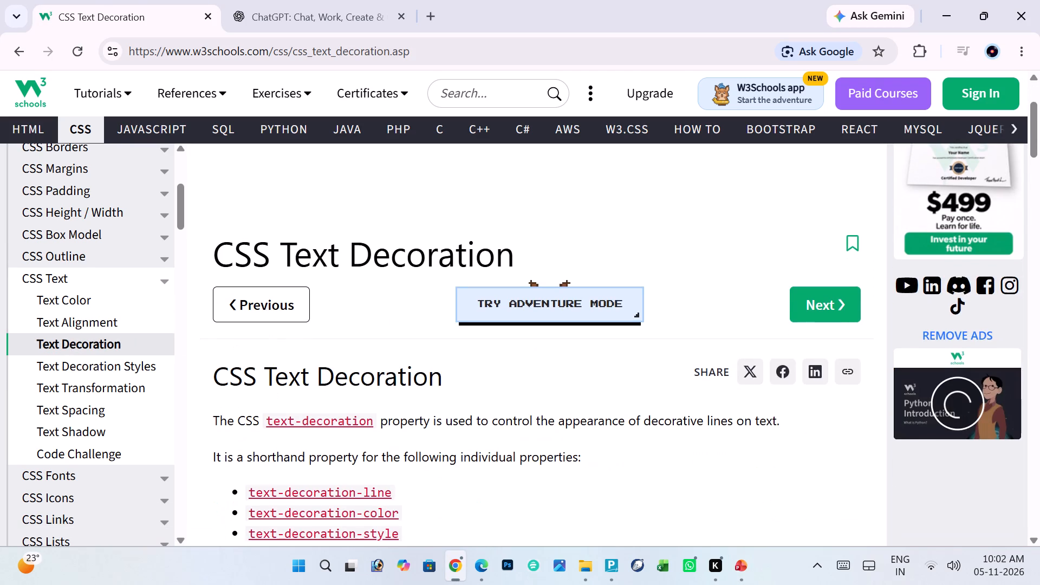
scroll(251, 383, down, 1)
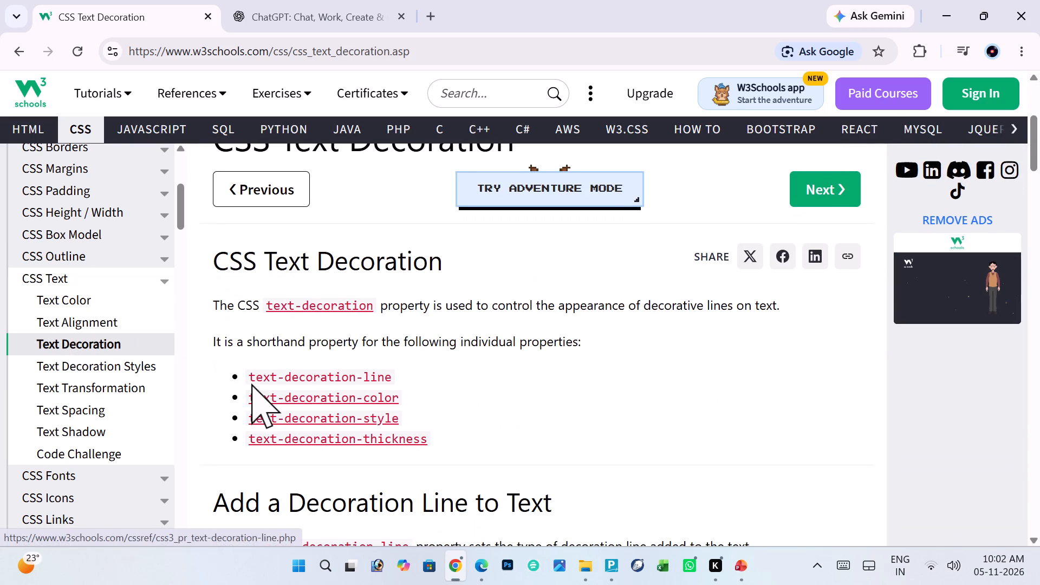
drag(216, 253, 451, 261)
key(ctrl+c)
key(alt+Tab)
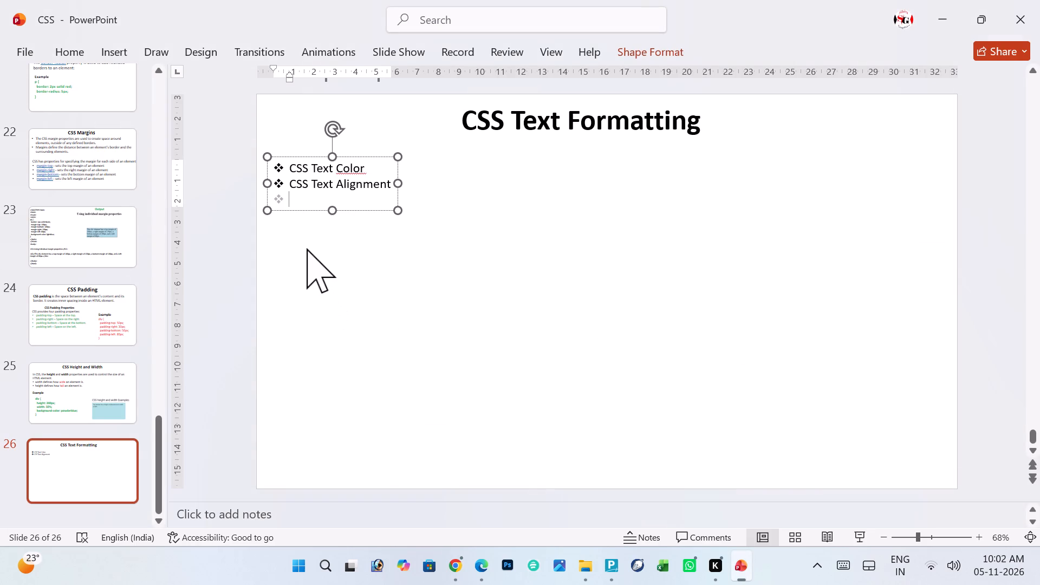
key(ctrl+v)
Copy the "CSS Text Decoration Styles" heading from its W3Schools page and paste it as the fourth bullet on slide 26.
key(alt+Tab)
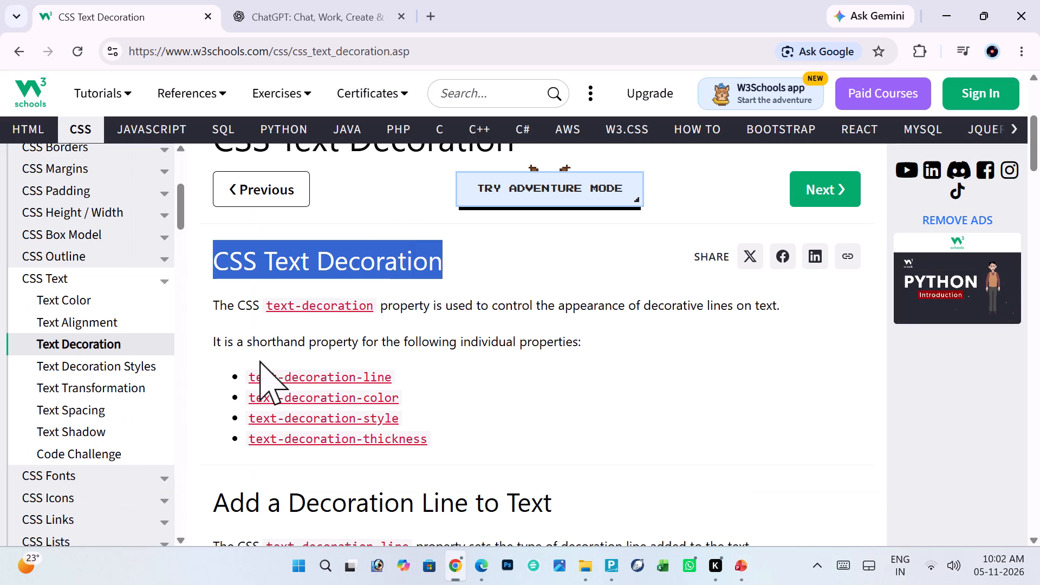
click(135, 367)
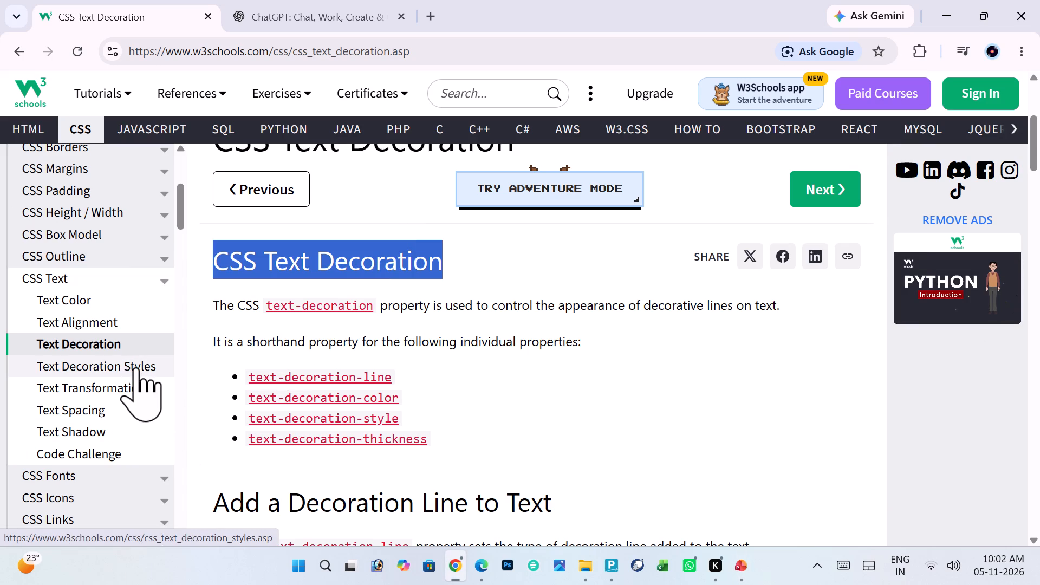
scroll(250, 409, down, 1)
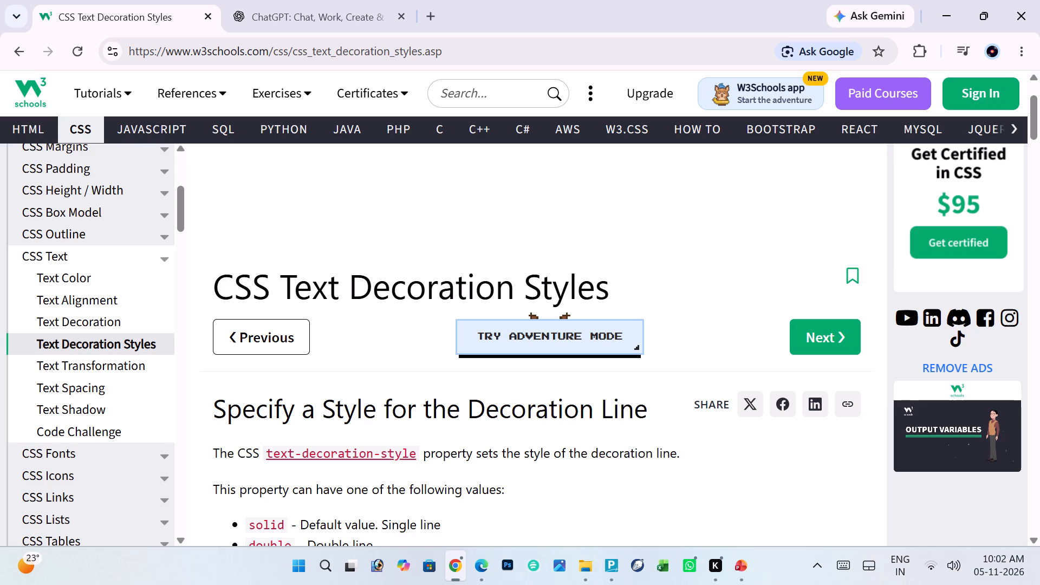
drag(216, 286, 677, 290)
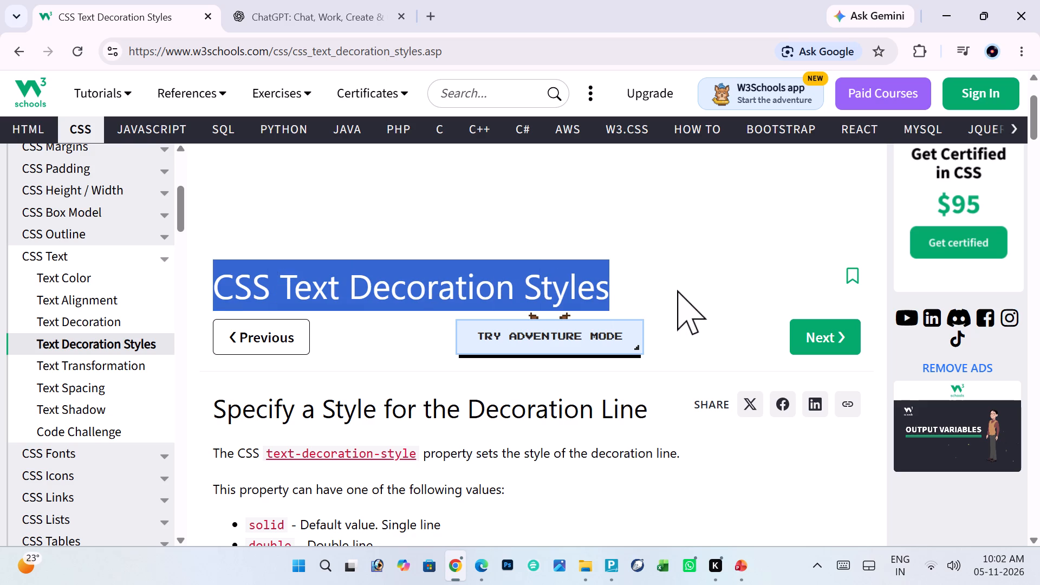
key(ctrl+c)
key(alt+Tab)
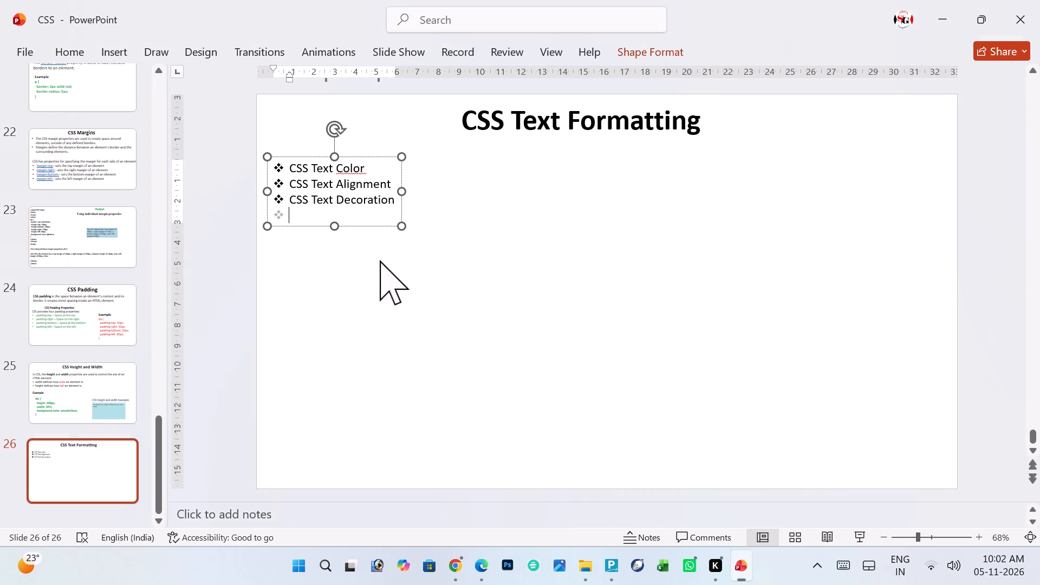
key(ctrl+v)
Copy the "CSS Text Transformation" heading from its W3Schools page and paste it as the fifth bullet on slide 26.
key(alt+Tab)
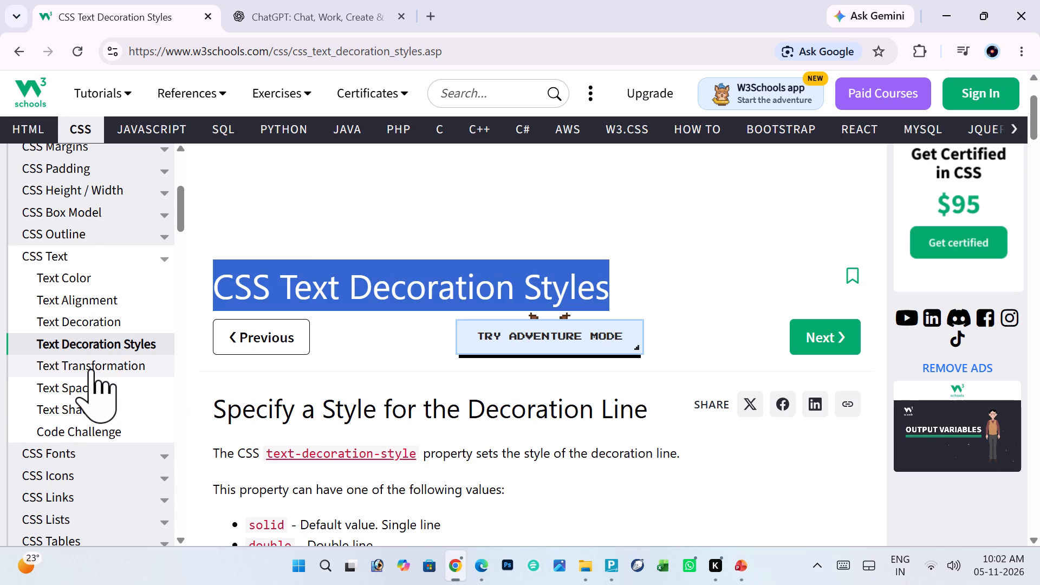
click(106, 369)
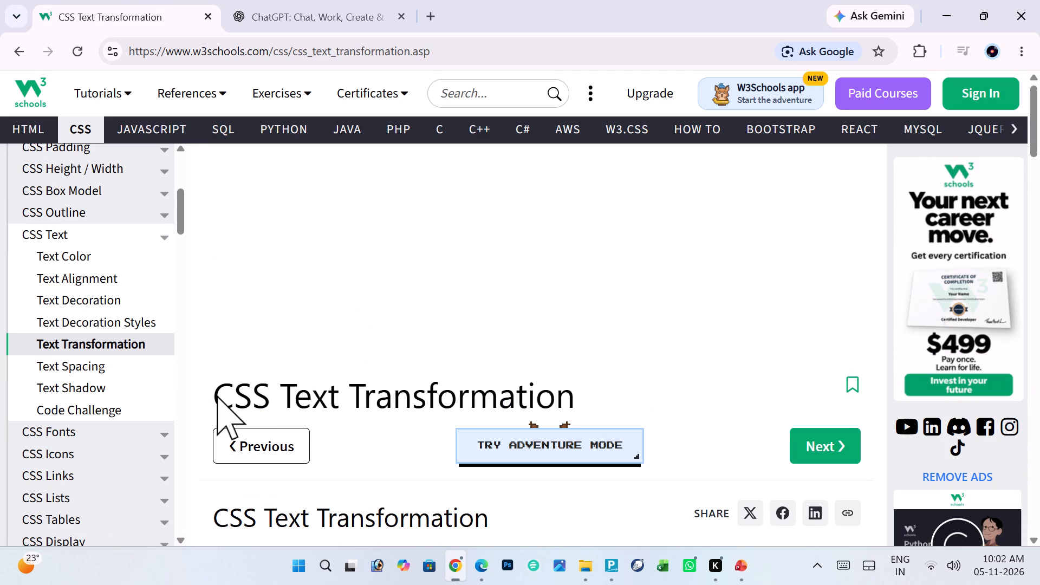
drag(217, 395, 655, 381)
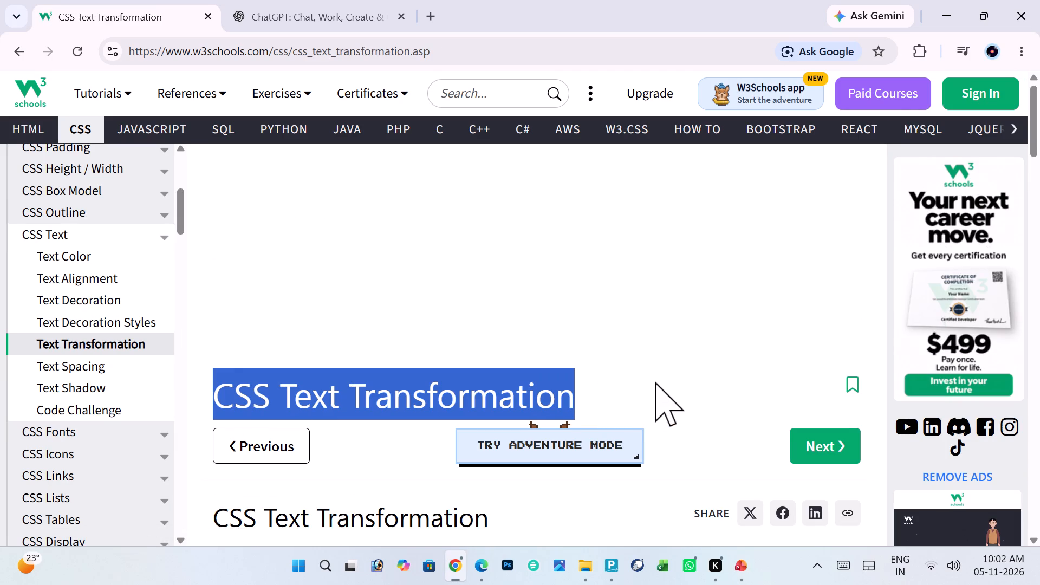
key(ctrl+c)
key(alt+Tab)
key(ctrl+v)
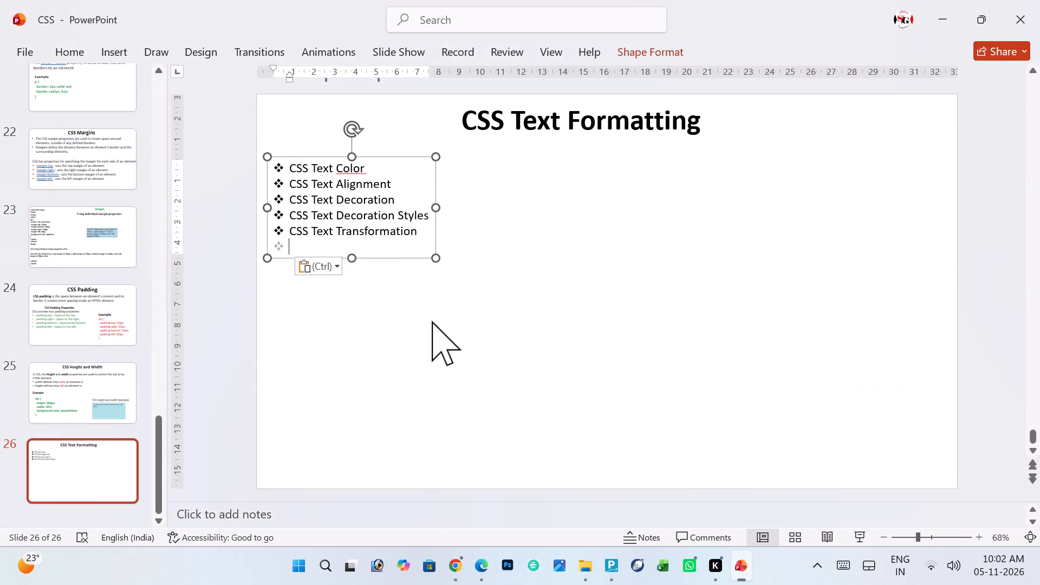
Copy the "CSS Text Spacing" heading from its W3Schools page in Chrome and paste it as the sixth bullet on slide 26.
key(alt+Tab)
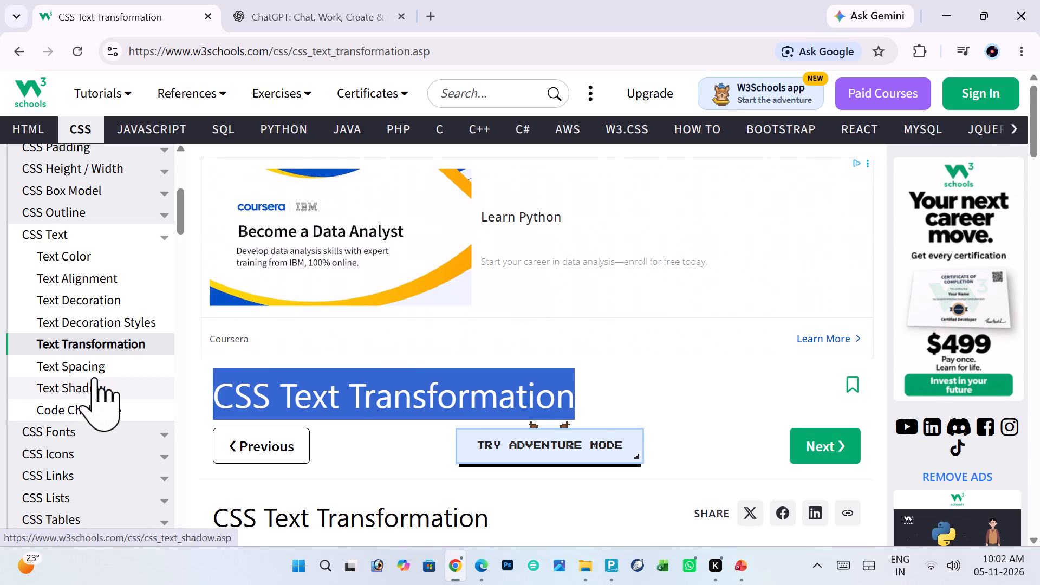
click(105, 366)
scroll(280, 385, down, 2)
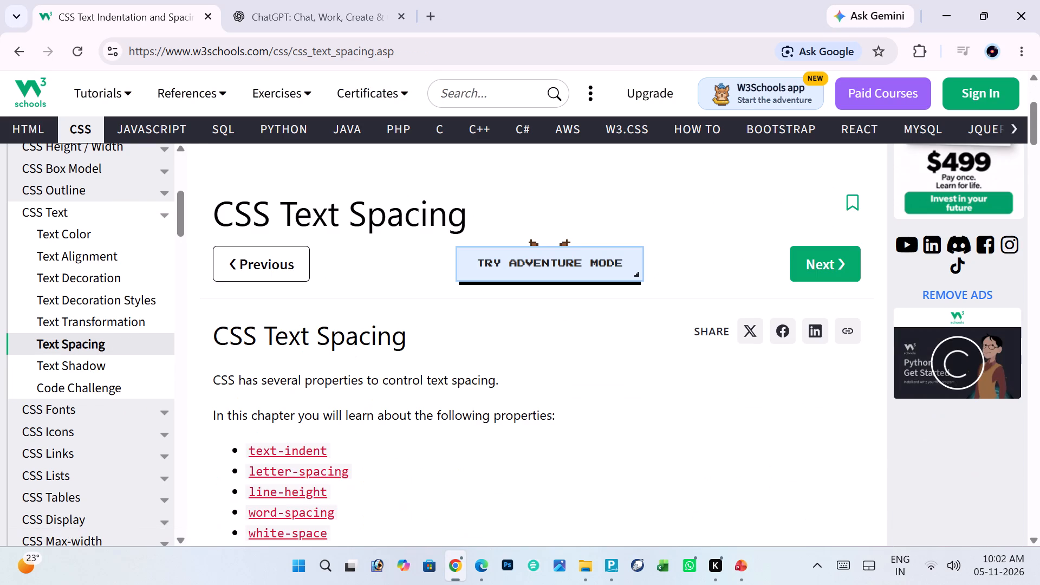
drag(216, 213, 451, 209)
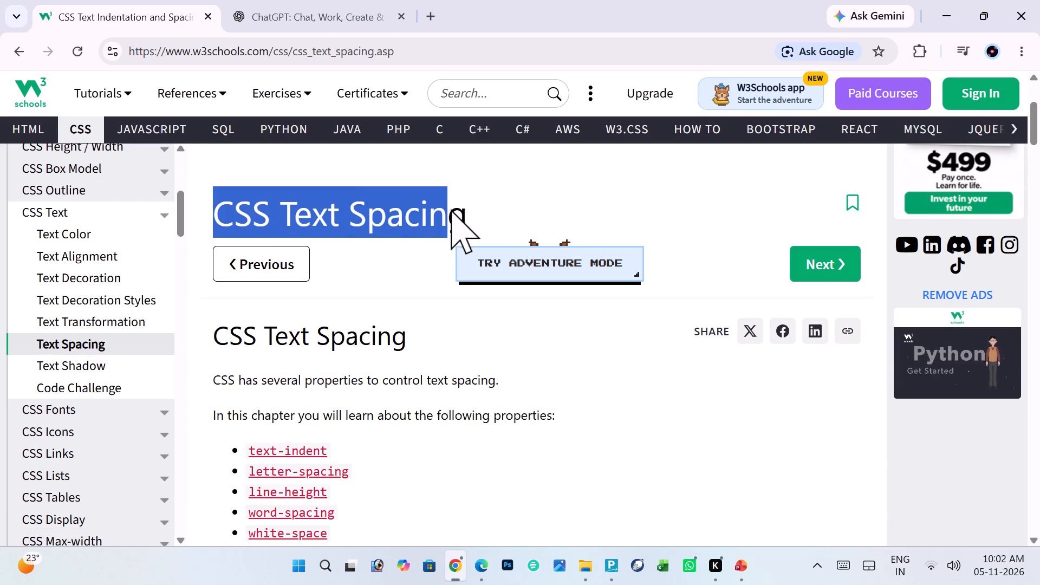
drag(451, 209, 476, 213)
key(ctrl+c)
key(alt+Tab)
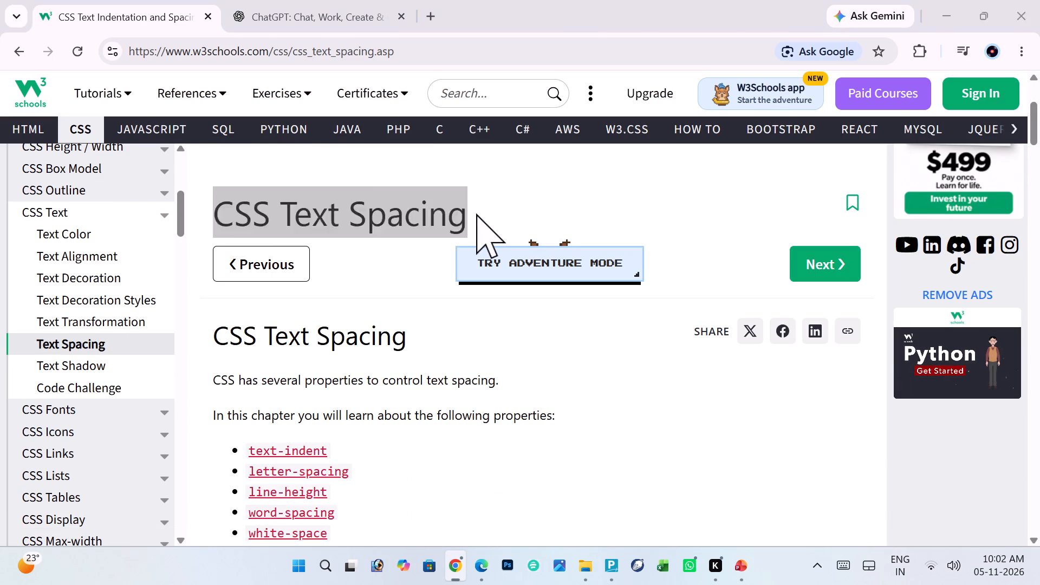
key(ctrl+v)
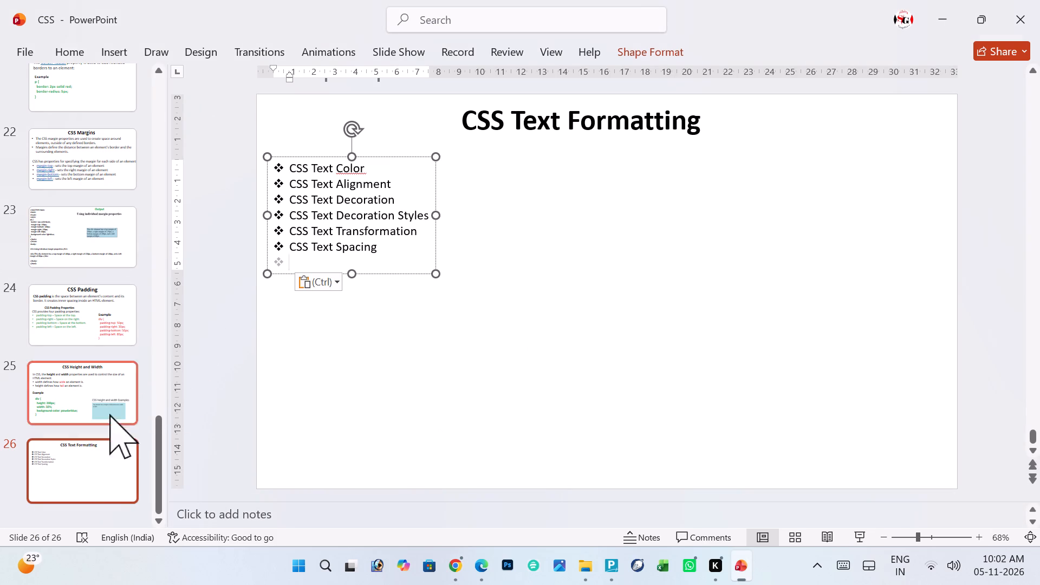
Copy the "CSS Text Shadow" heading from its W3Schools page and paste it as the seventh bullet on slide 26.
key(alt+Tab)
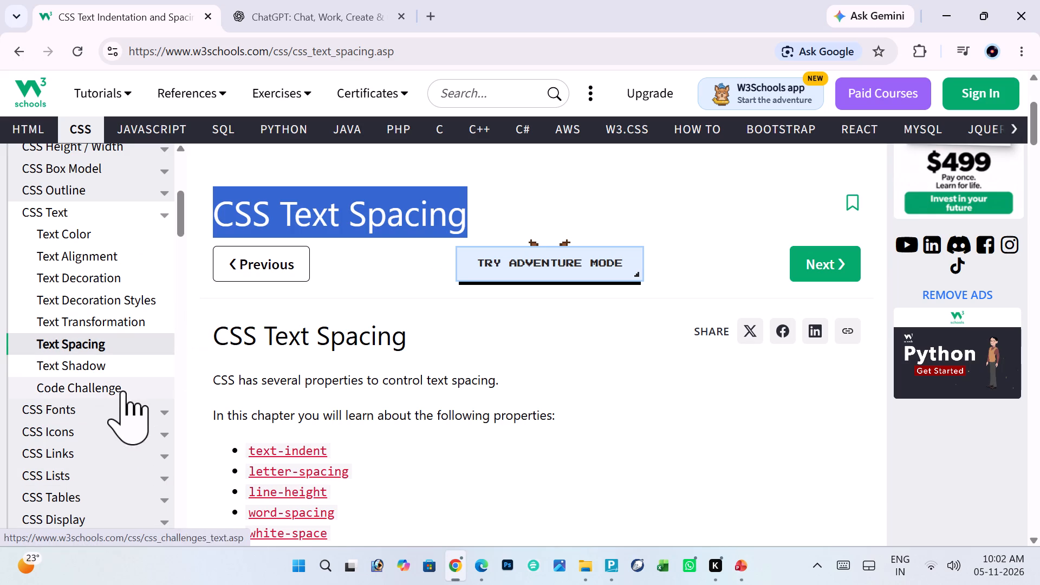
click(104, 370)
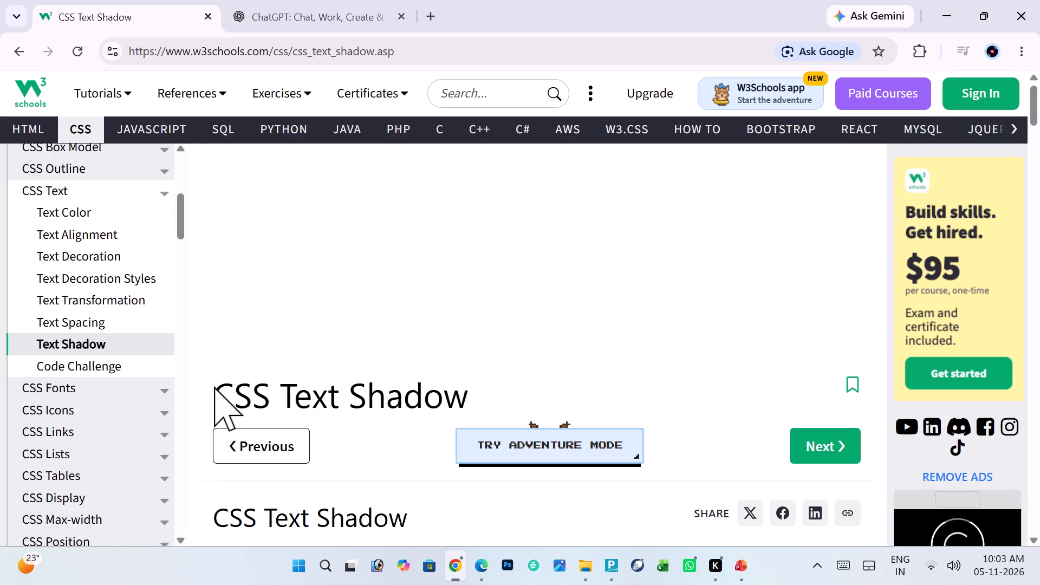
drag(214, 386, 513, 383)
key(ctrl+c)
key(alt+Tab)
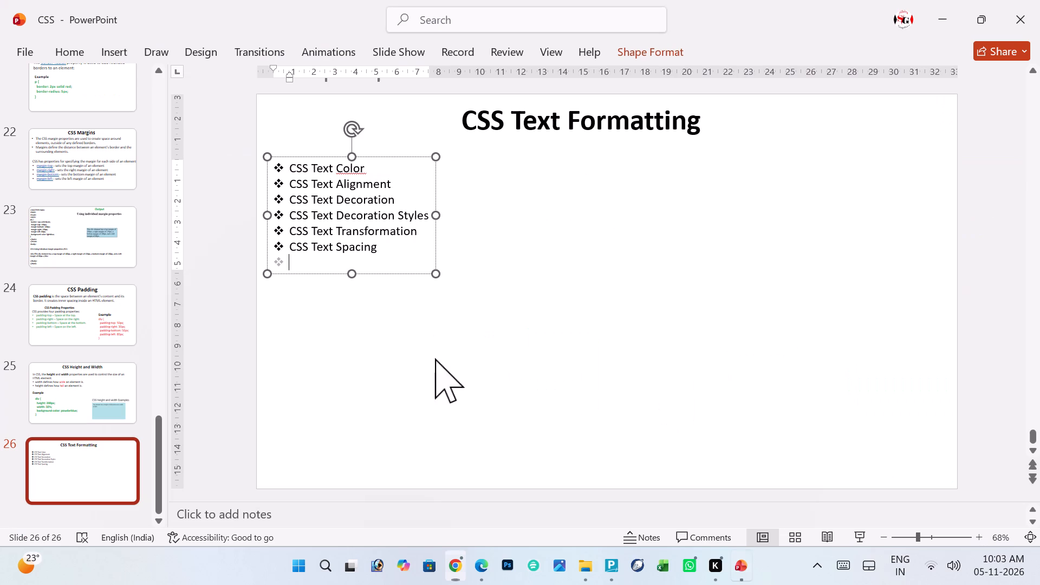
key(ctrl+v)
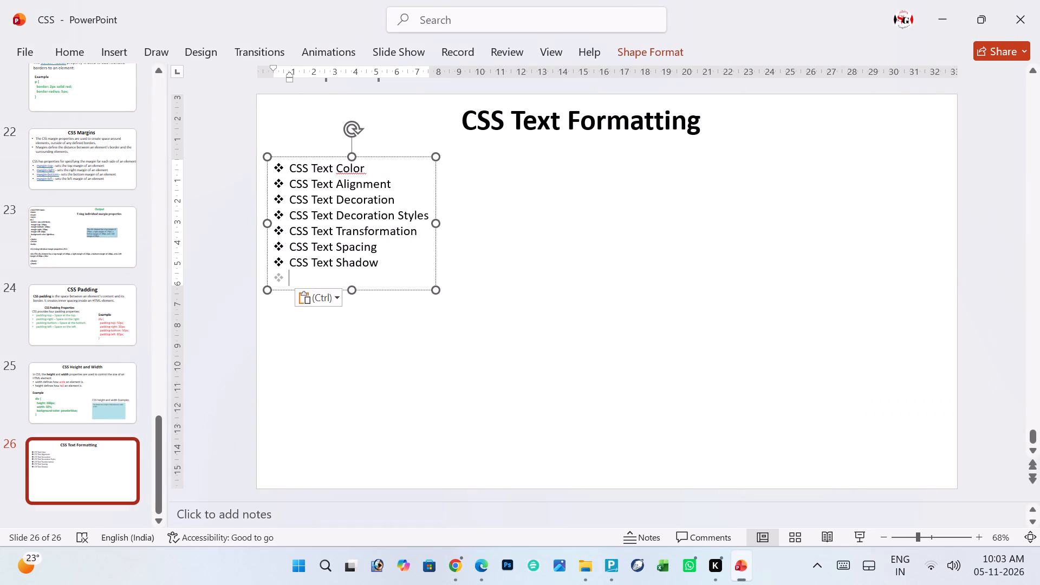
Remove the empty bullet line left after "CSS Text Shadow" at the end of the list.
key(BackSpace)
click(233, 204)
click(300, 212)
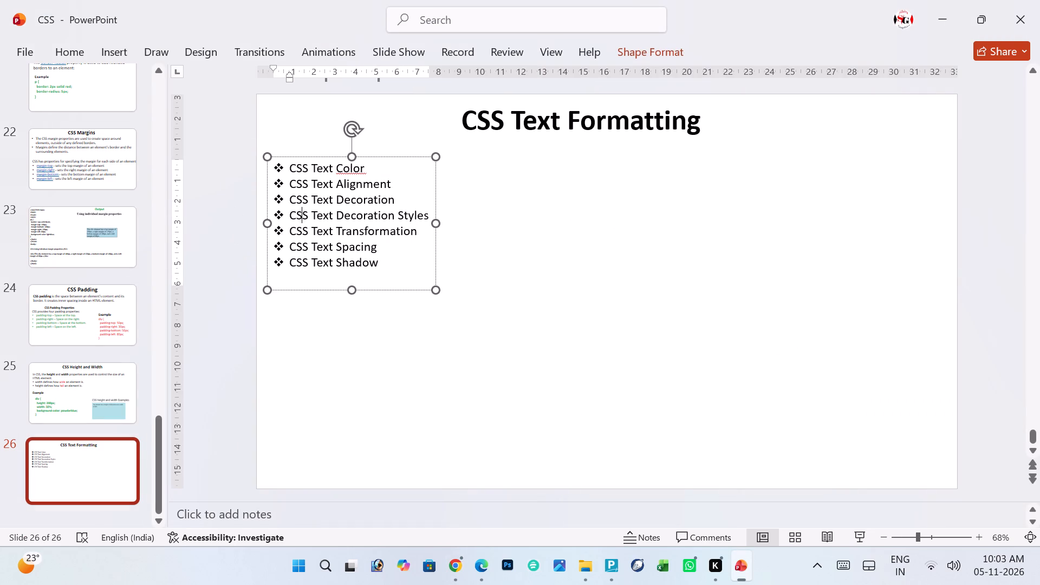
click(315, 275)
key(BackSpace)
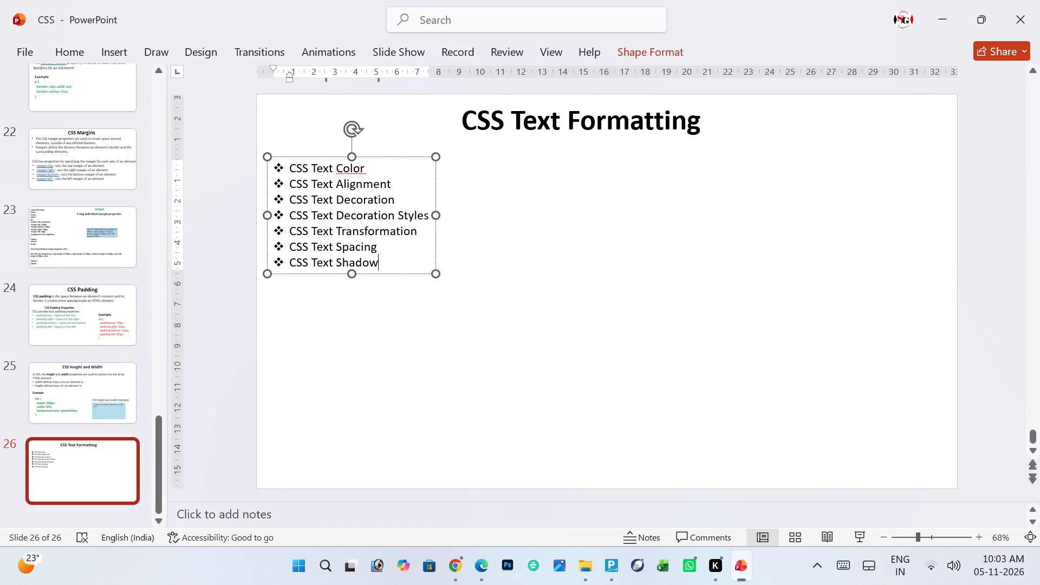
Enlarge the whole bullet list's text by four size increments and move the list to the lower part of slide 26.
click(315, 278)
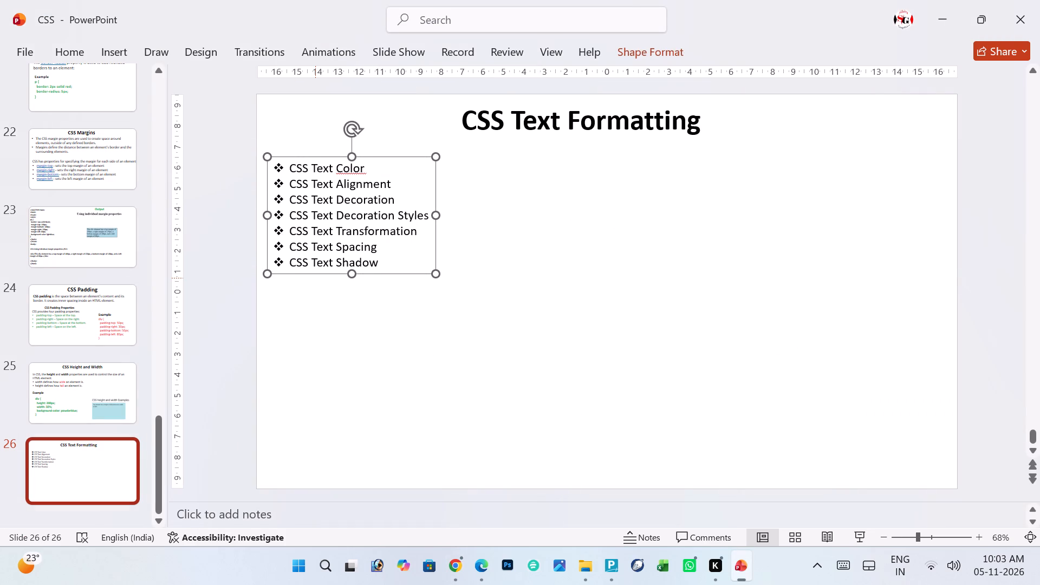
key(ctrl+shift+period)
key(ctrl+shift+period)
key(ctrl+shift+period)
key(ctrl+shift+period)
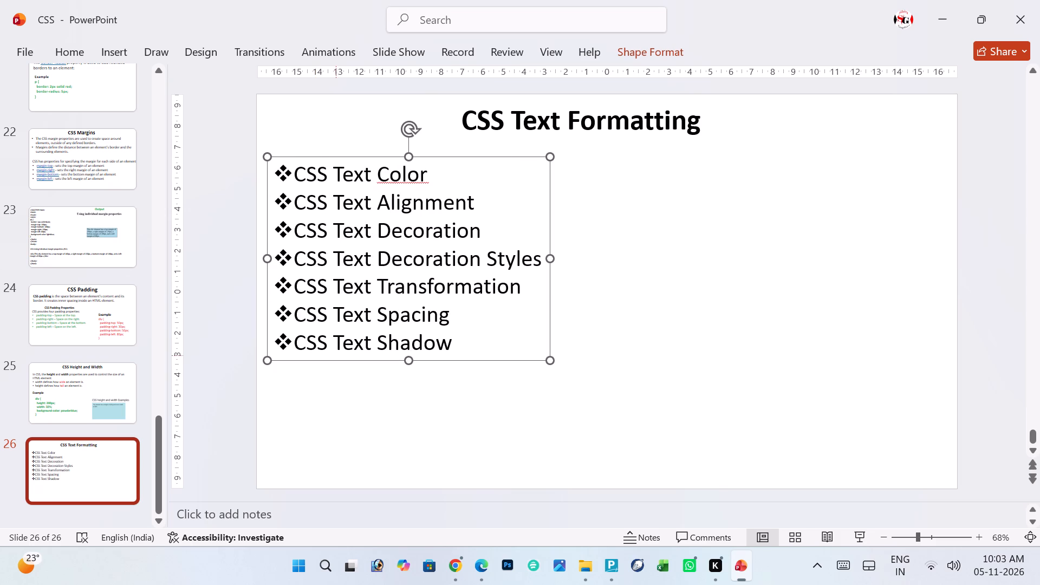
drag(338, 360, 356, 464)
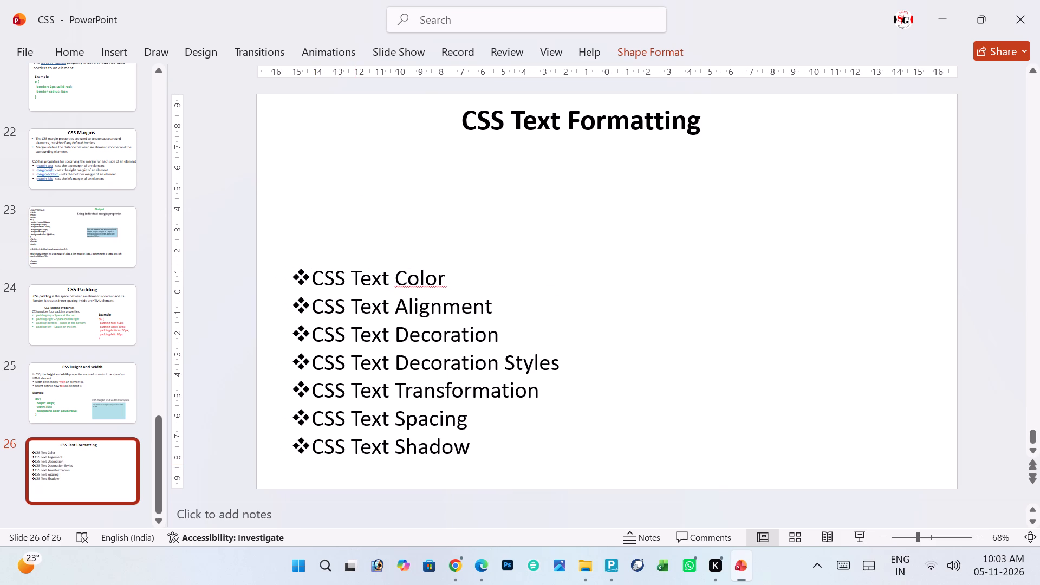
drag(356, 464, 349, 464)
click(215, 258)
Copy "CSS has a lot of properties for styling and formatting text." from the W3Schools CSS Text page into a new text box beneath slide 26's title.
key(alt+Tab)
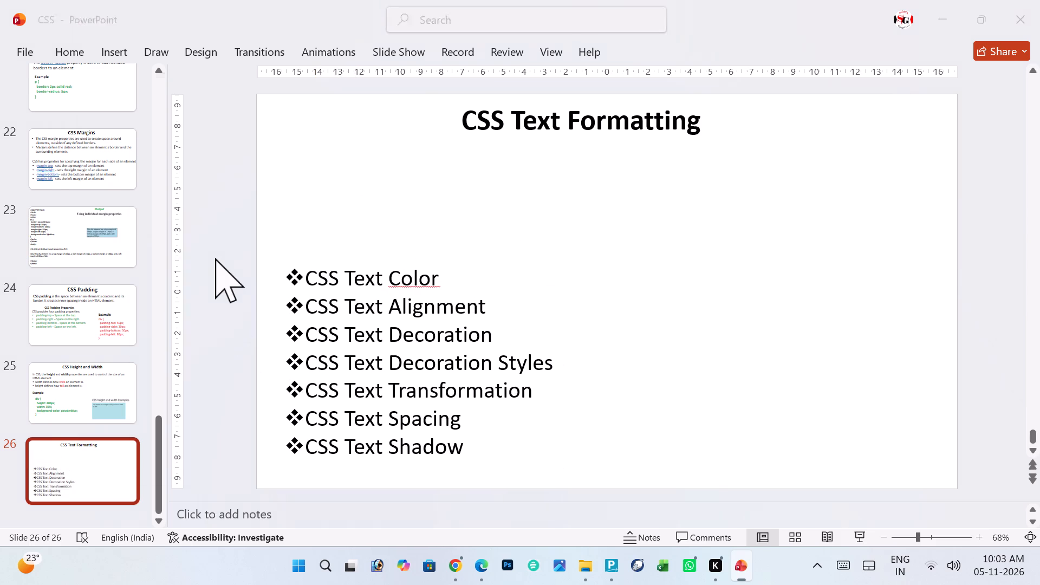
scroll(317, 230, up, 2)
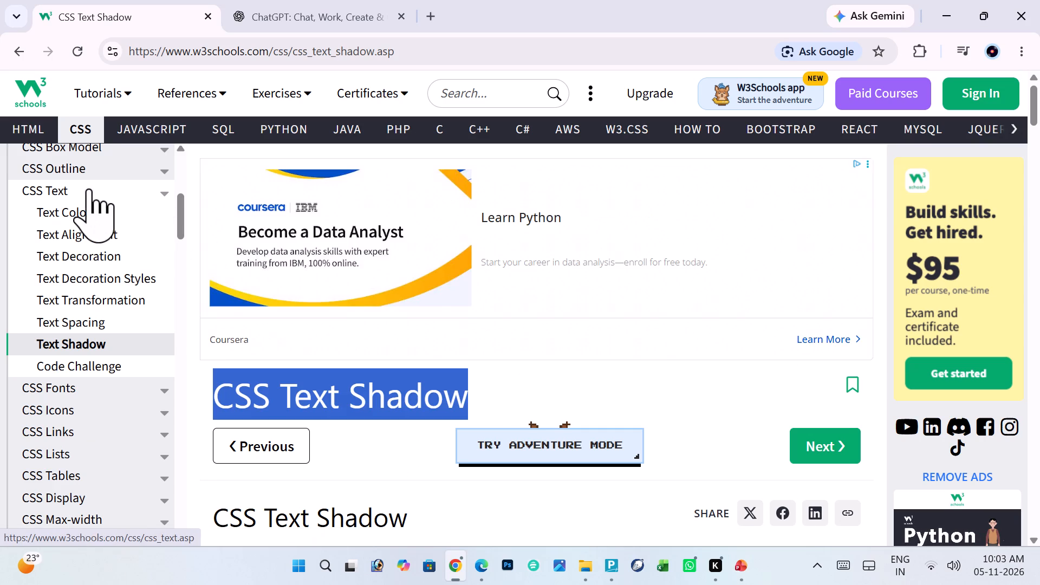
click(85, 186)
scroll(327, 242, down, 4)
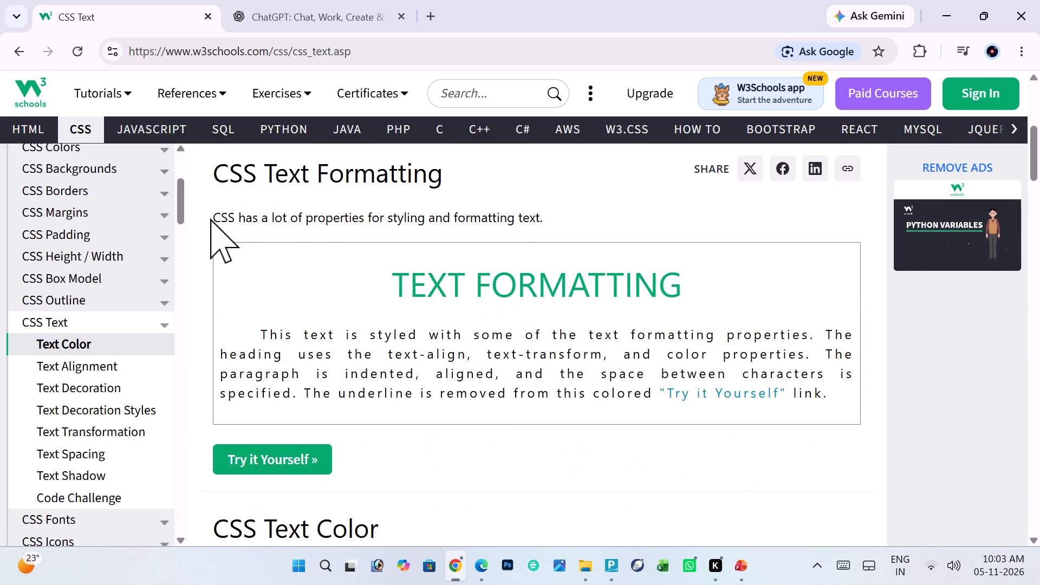
drag(216, 218, 560, 225)
key(ctrl+x)
key(alt+Tab)
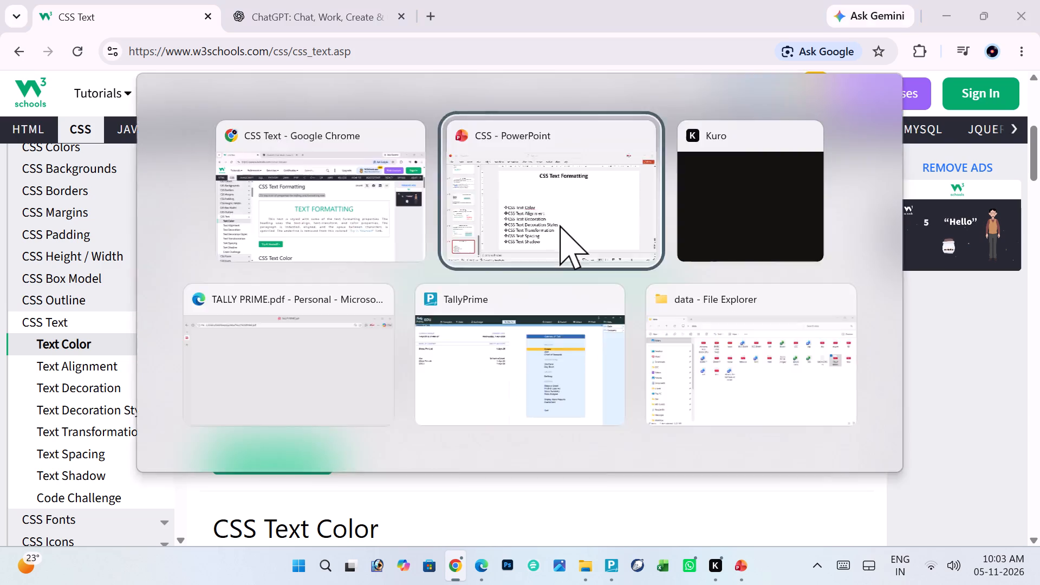
click(294, 158)
drag(294, 158, 531, 136)
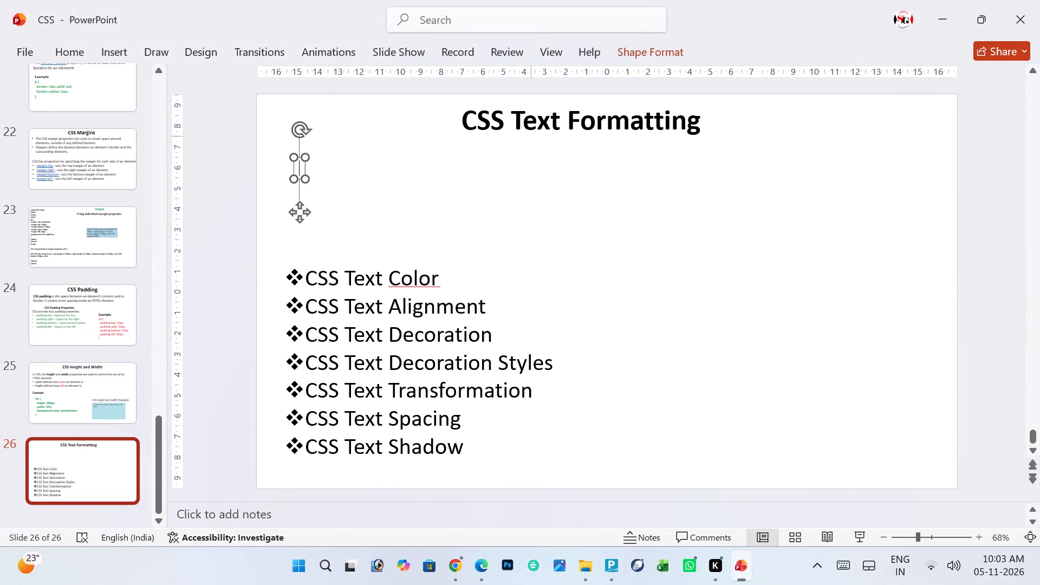
key(ctrl+v)
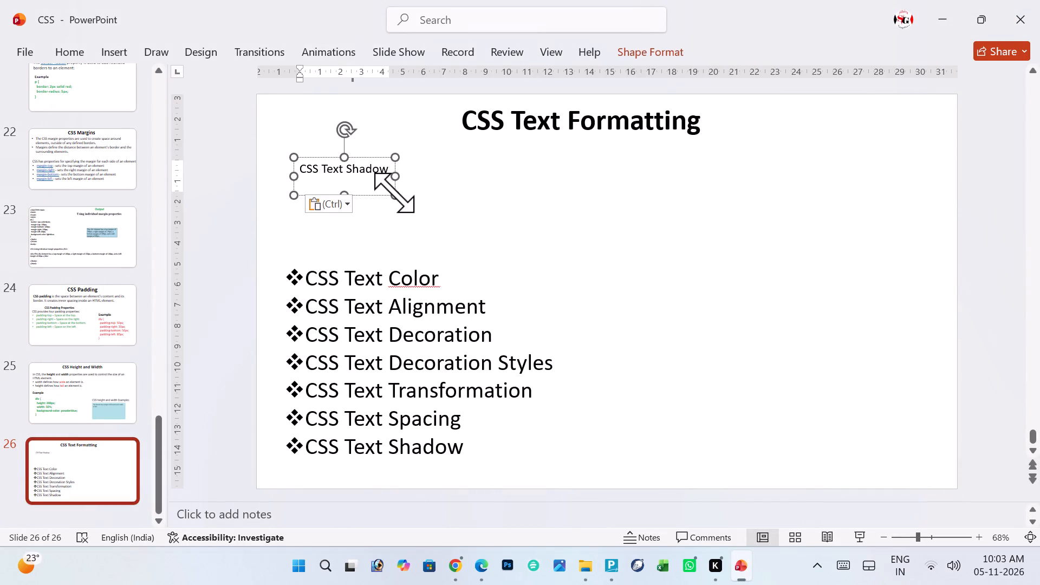
key(ctrl+z)
key(alt+Tab)
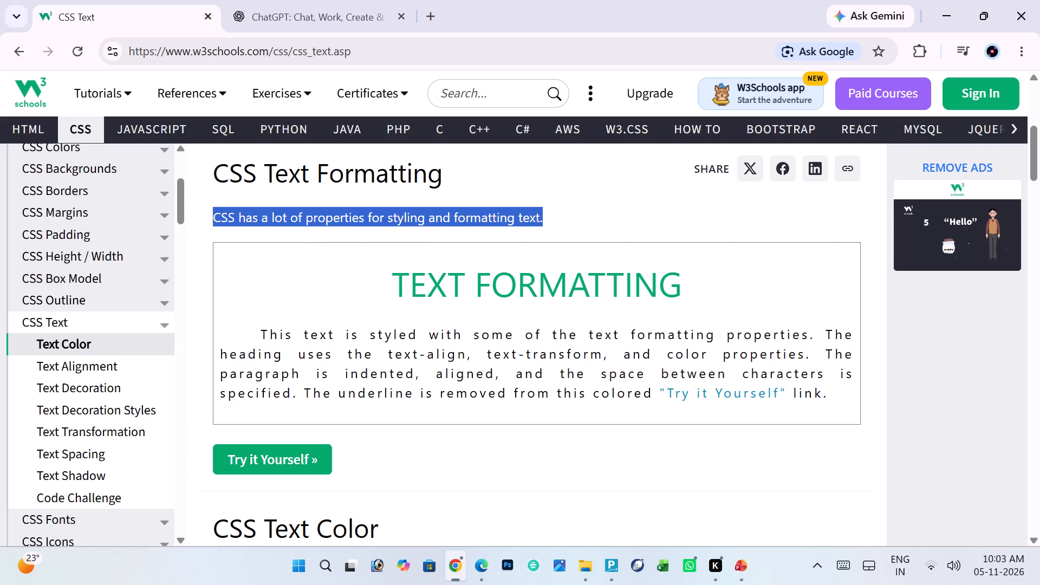
key(ctrl+c)
key(alt+Tab)
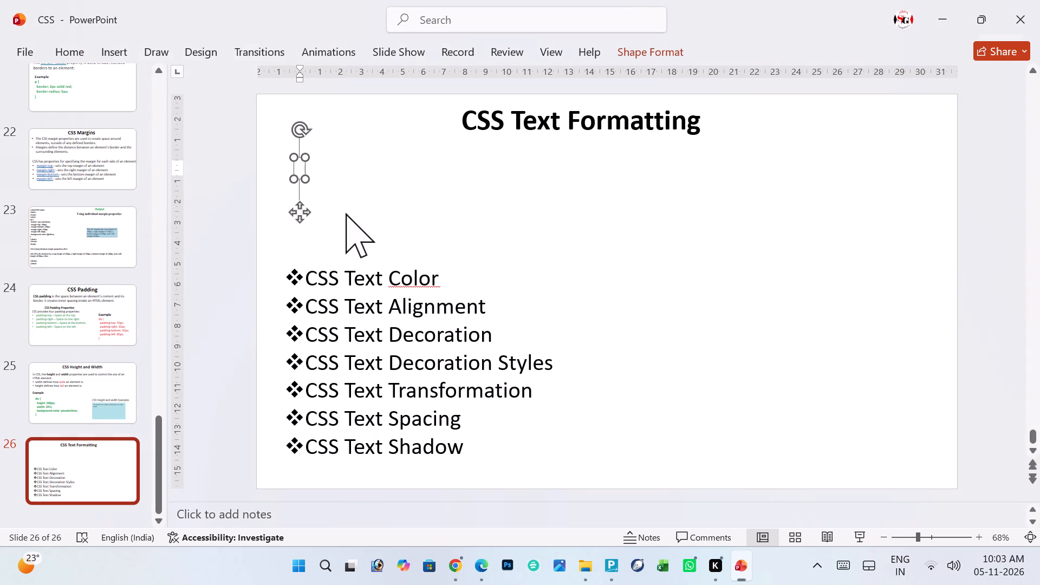
key(ctrl+v)
Enlarge the pasted sentence by five size increments and shift its text box slightly toward the slide's left edge.
click(364, 178)
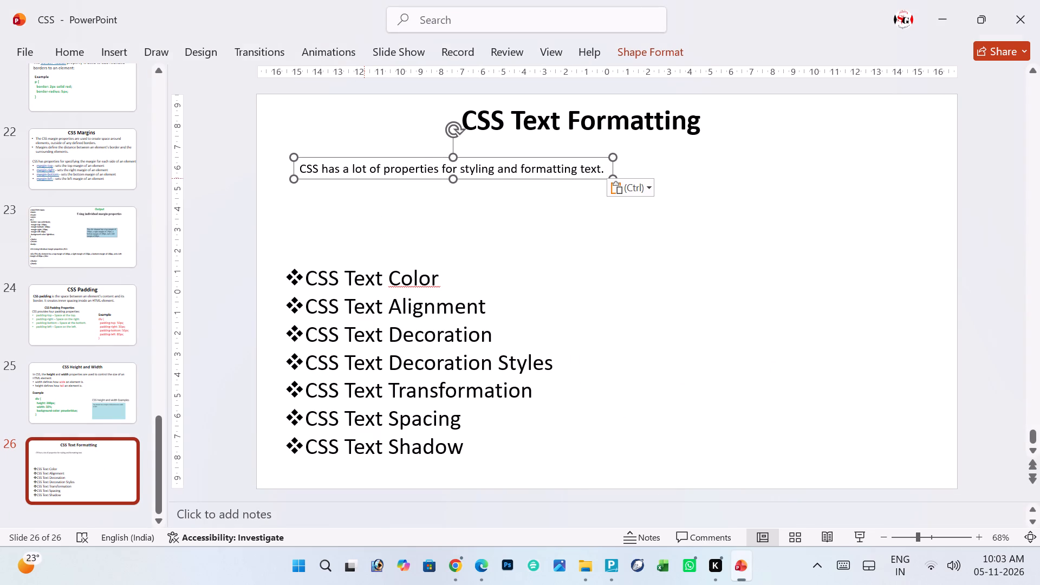
key(ctrl+shift+period)
key(ctrl+shift+period)
key(ctrl+shift+period)
key(ctrl+shift+period)
key(ctrl+shift+period)
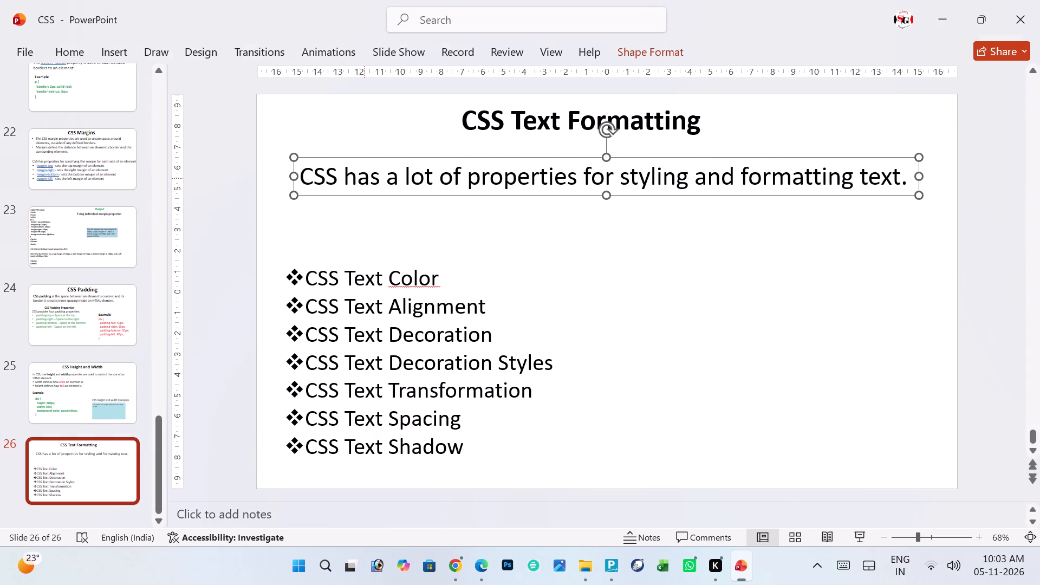
drag(368, 196, 349, 198)
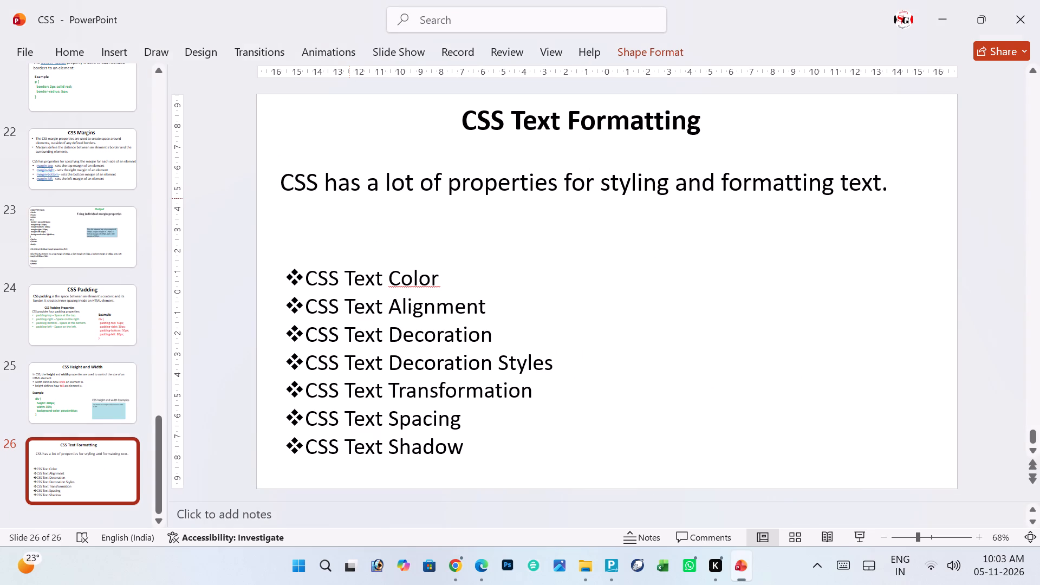
drag(349, 198, 348, 197)
Move the bullet list up closer beneath the introductory sentence on slide 26 and save the presentation.
click(353, 308)
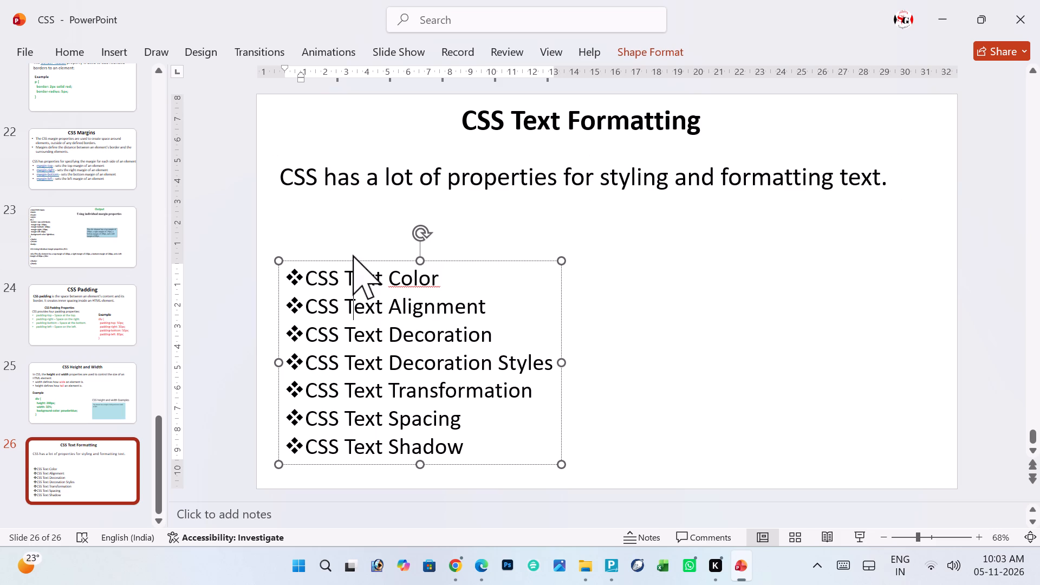
drag(357, 259, 359, 223)
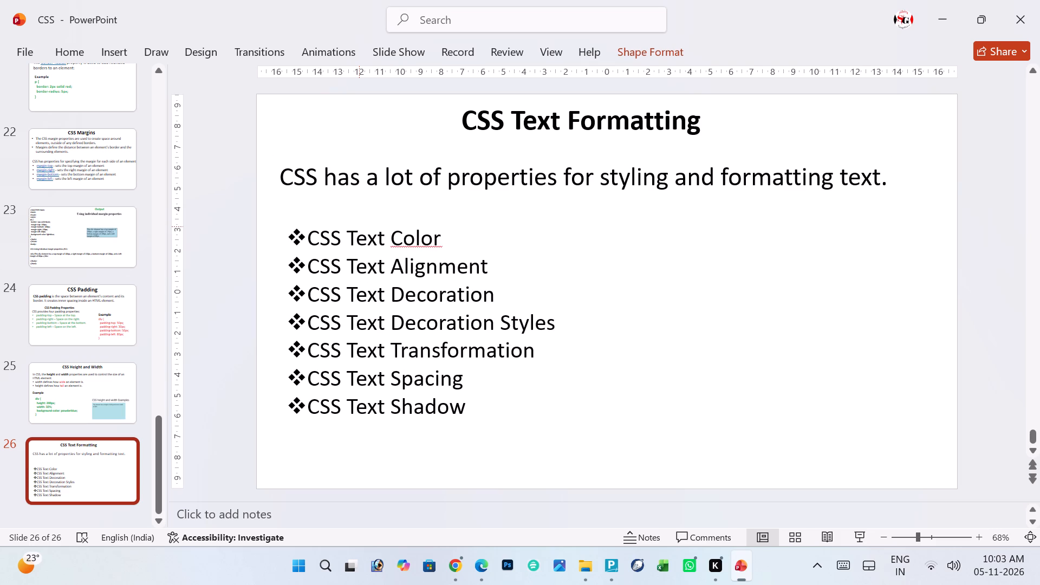
drag(359, 223, 359, 222)
click(229, 201)
key(ctrl+s)
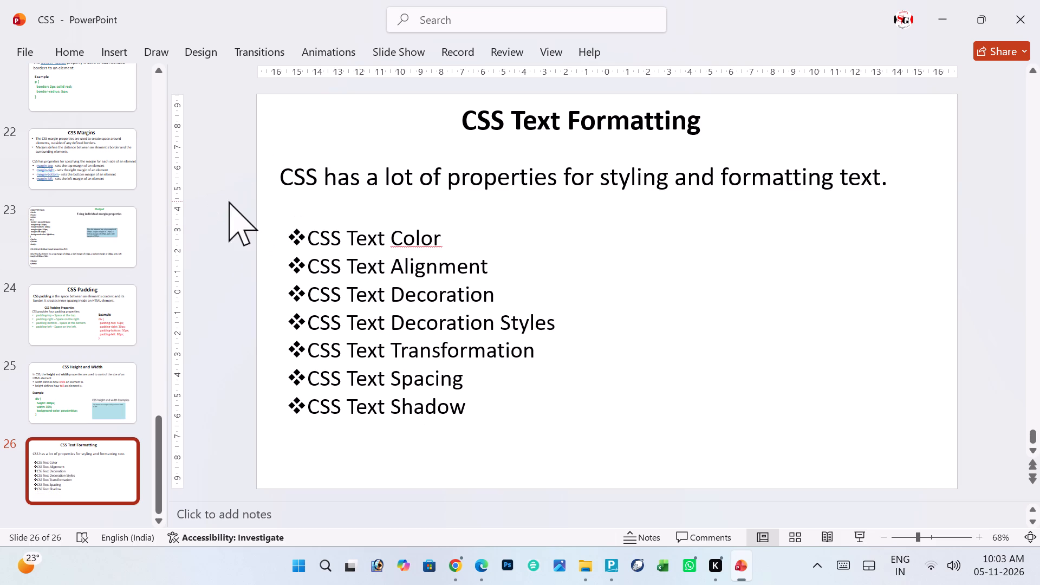
Review the W3Schools CSS Text Color section, add slide 27 to the presentation and delete its title and content placeholders.
click(244, 226)
key(alt+Tab)
scroll(295, 360, down, 3)
scroll(295, 360, up, 1)
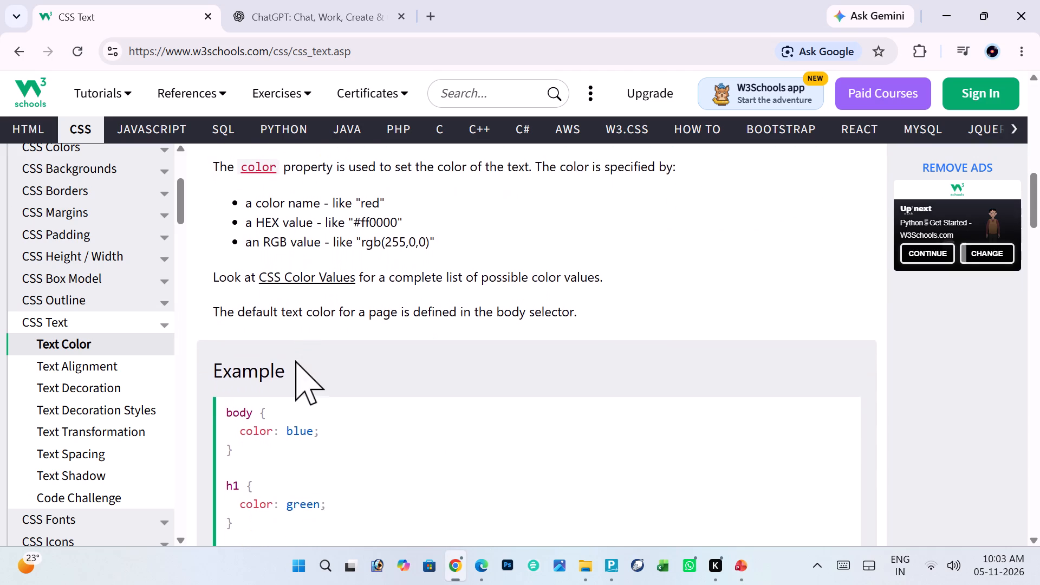
scroll(295, 360, up, 1)
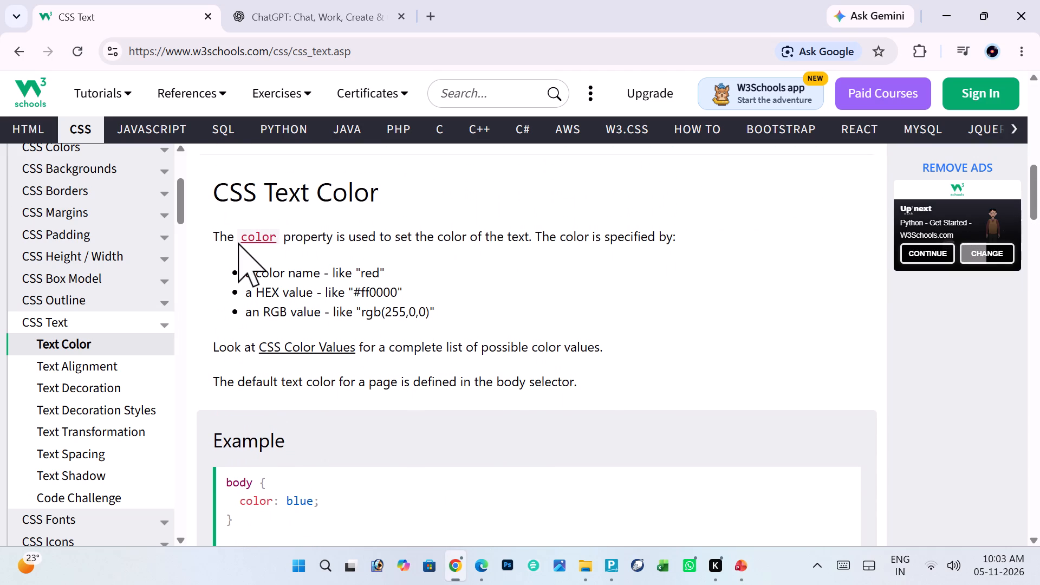
key(alt+Tab)
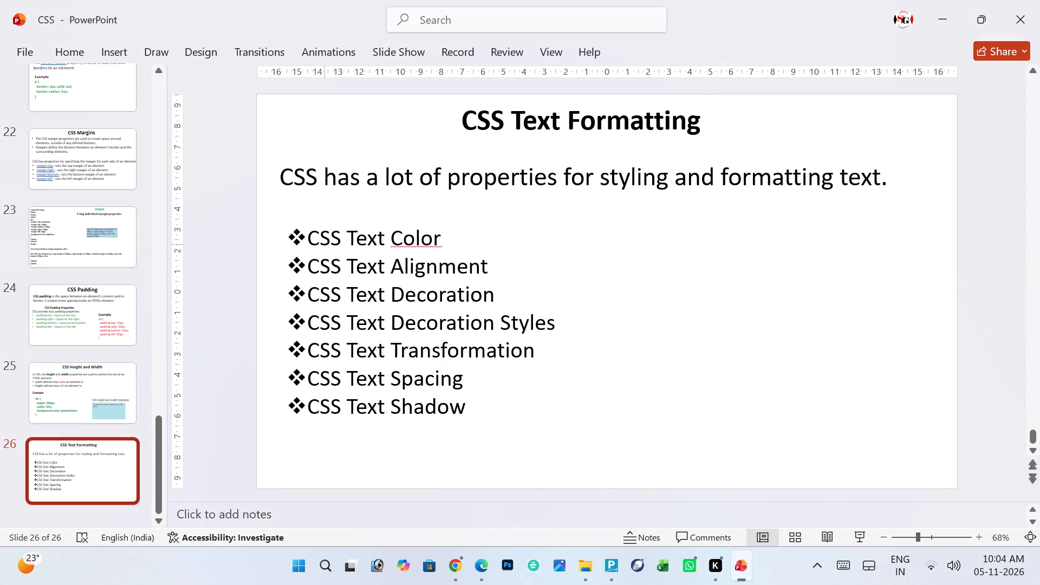
click(210, 222)
key(ctrl+m)
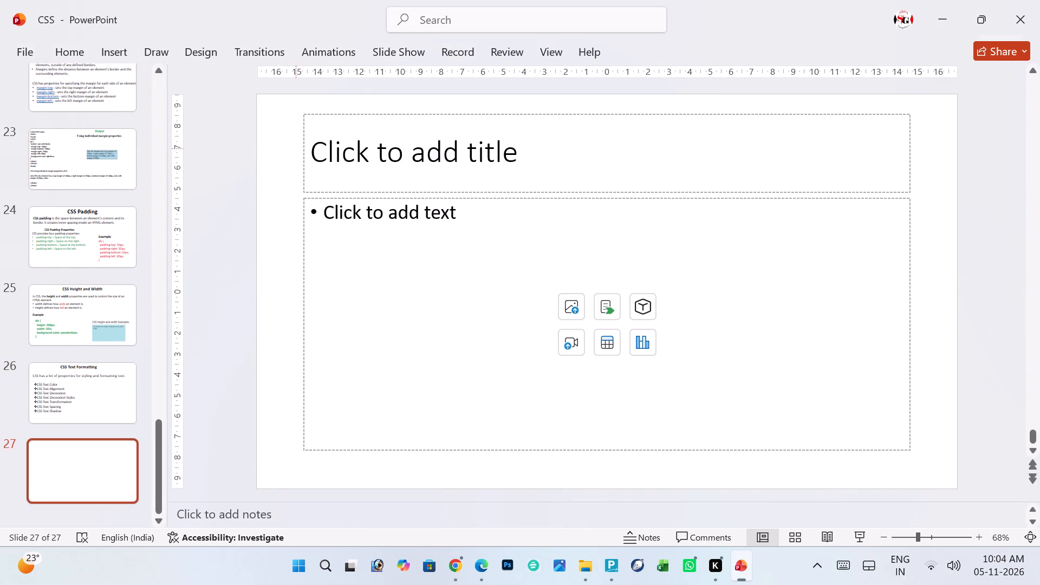
click(370, 111)
key(Delete)
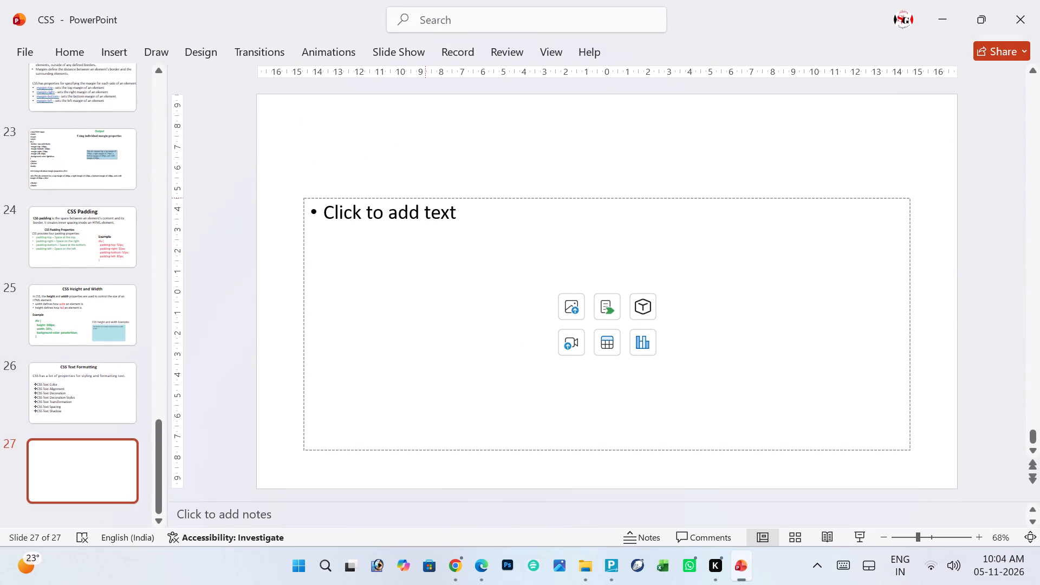
click(425, 198)
key(Delete)
Copy "Text Color" from the W3Schools section heading into a new text box near the top of slide 27.
double_click(382, 99)
key(alt+Tab)
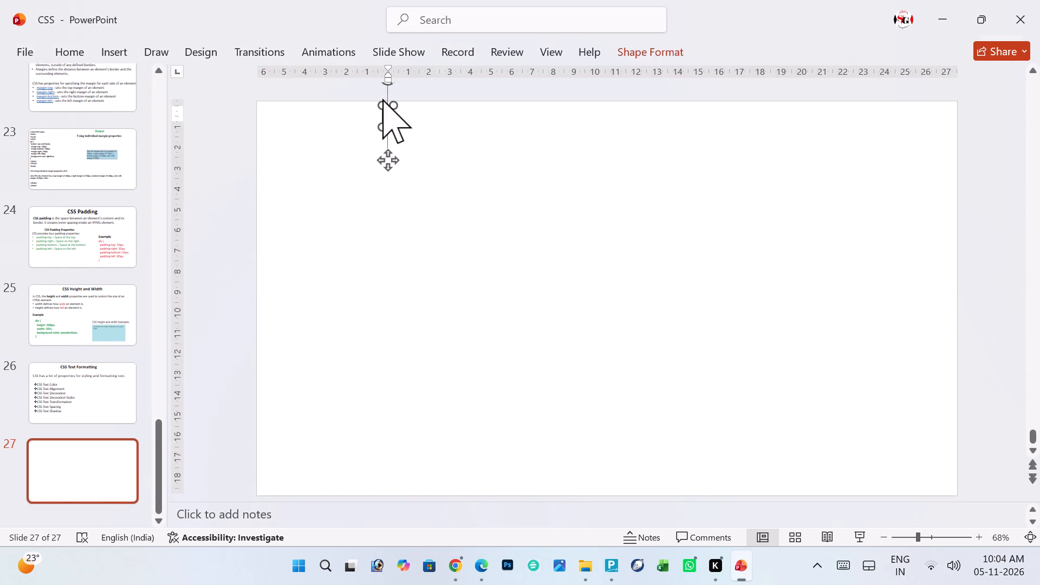
drag(263, 189, 389, 195)
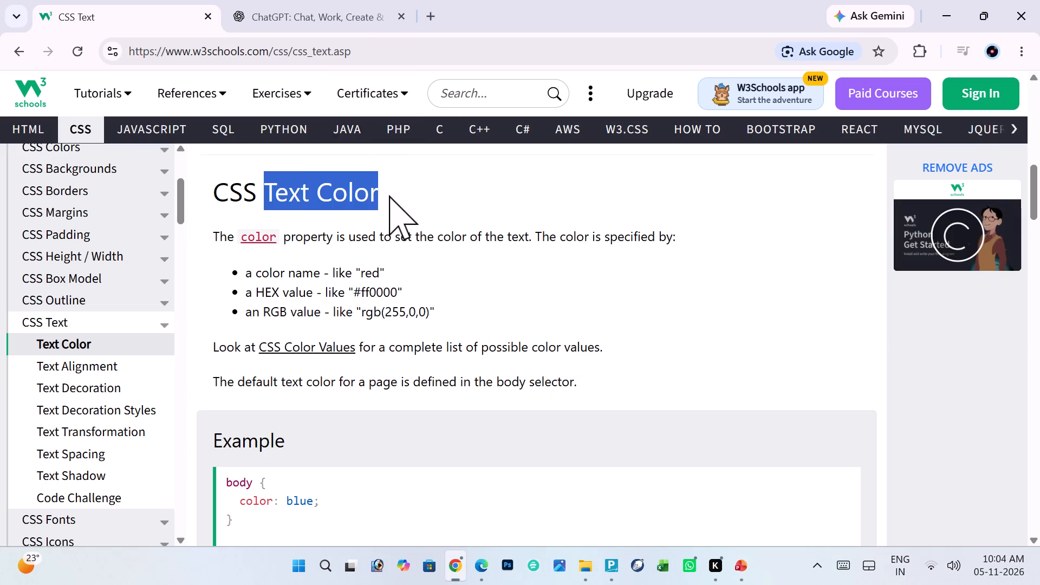
drag(389, 195, 390, 195)
key(ctrl+c)
key(alt+Tab)
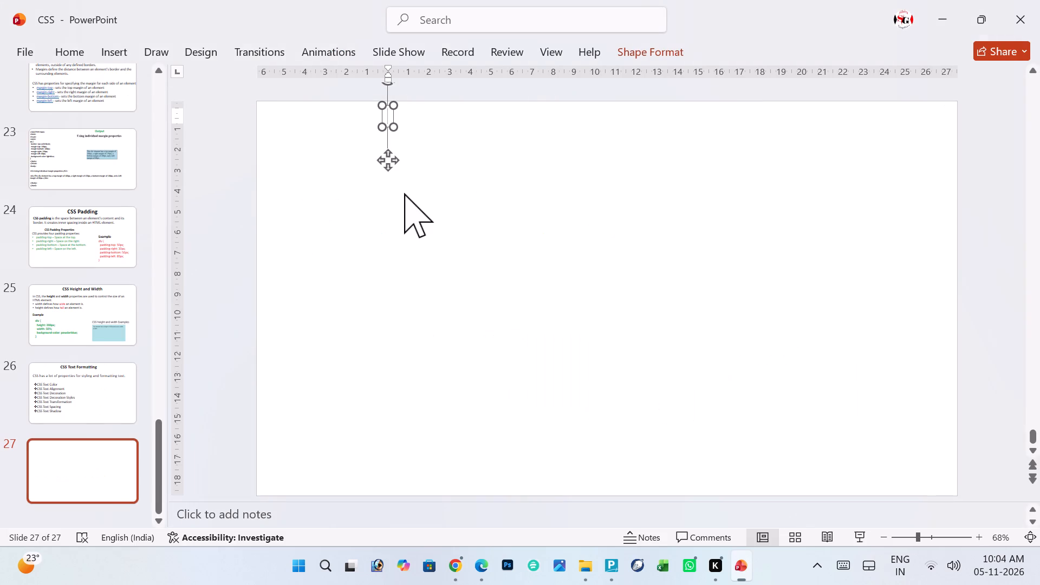
key(ctrl+v)
key(BackSpace)
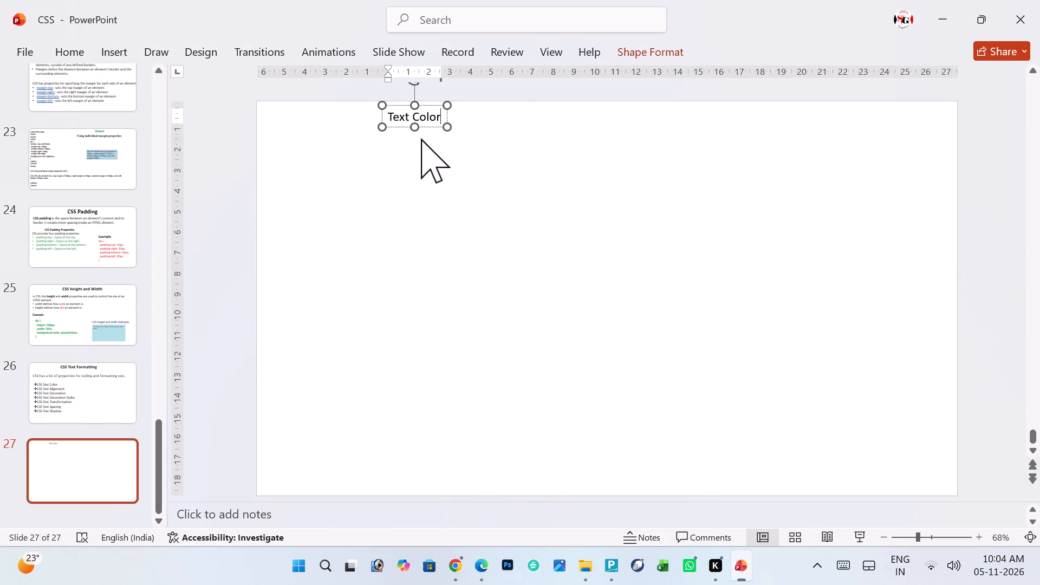
Enlarge the "Text Color" title by six size increments, make it bold and centre it at the top of slide 27.
click(430, 128)
key(ctrl+shift+period)
key(ctrl+shift+period)
key(ctrl+shift+period)
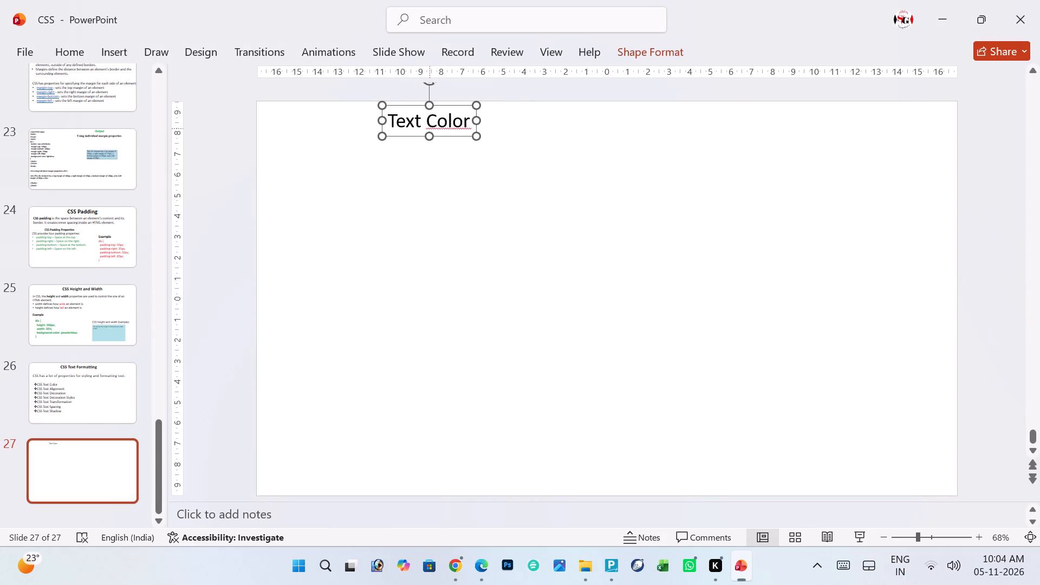
key(ctrl+shift+period)
key(ctrl+shift+period)
key(ctrl+shift+period)
key(ctrl+b)
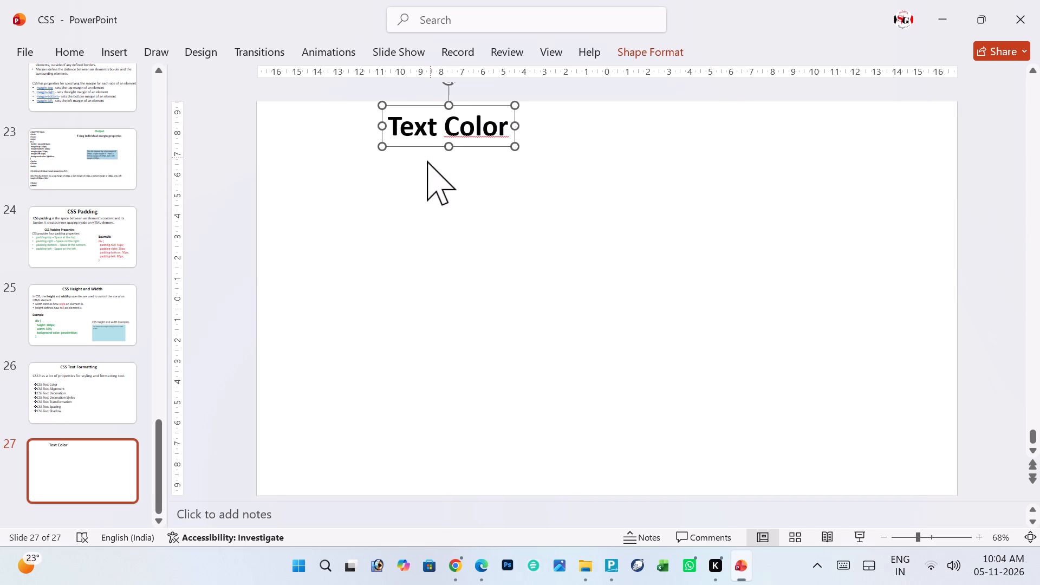
drag(426, 148, 593, 145)
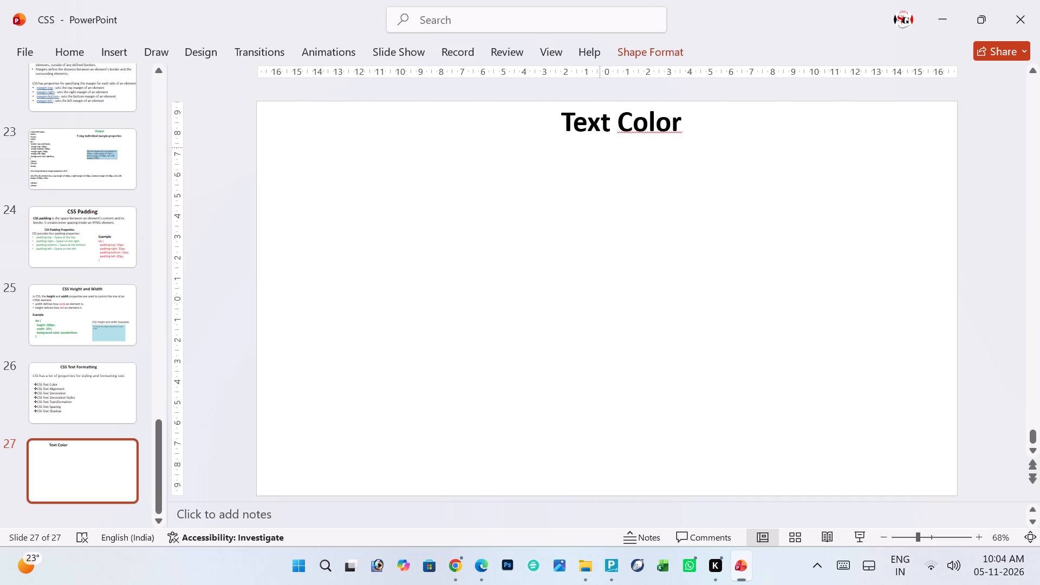
drag(593, 145, 583, 147)
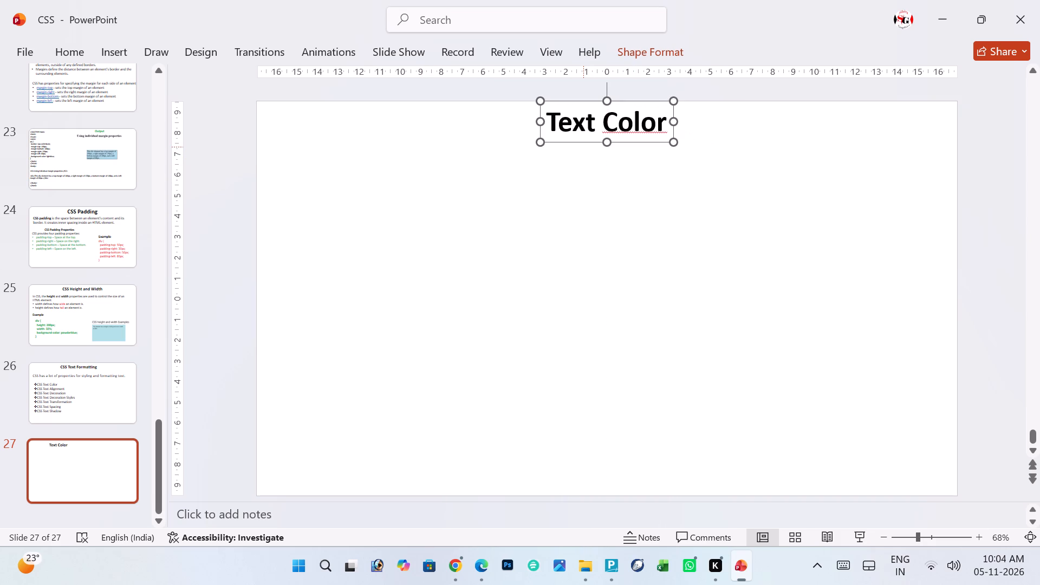
click(382, 174)
Copy the W3Schools sentences from "The color property is used" to "specified by:" into a new text box beneath slide 27's title.
key(alt+Tab)
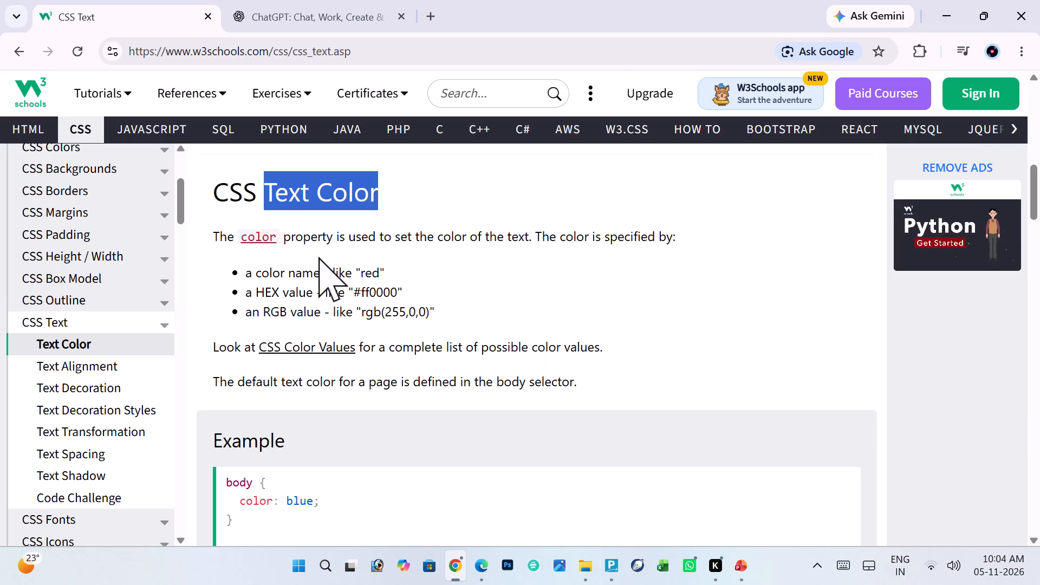
scroll(318, 257, down, 1)
drag(214, 206, 600, 205)
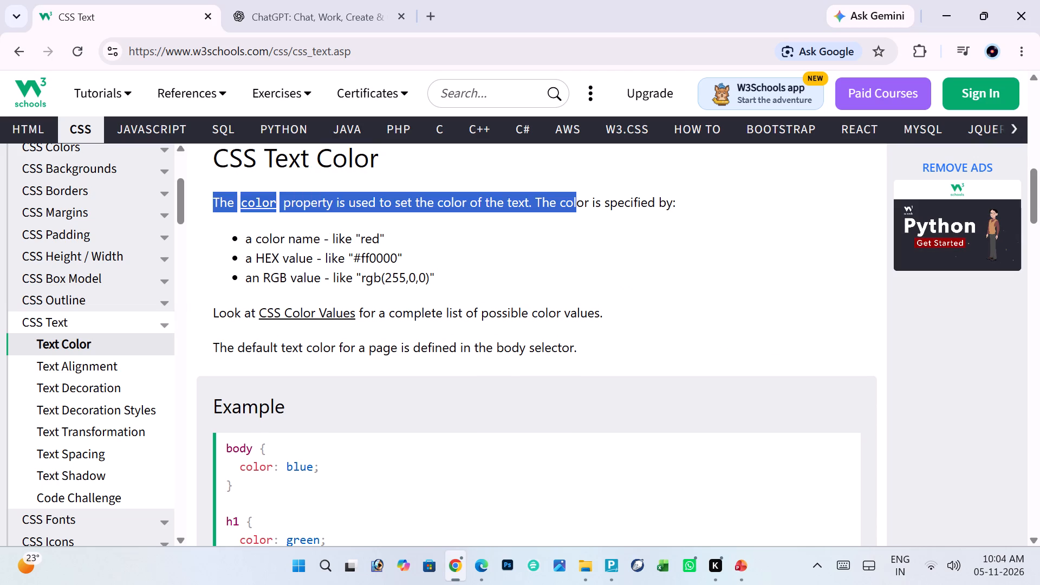
drag(600, 205, 700, 209)
key(ctrl+c)
key(alt+Tab)
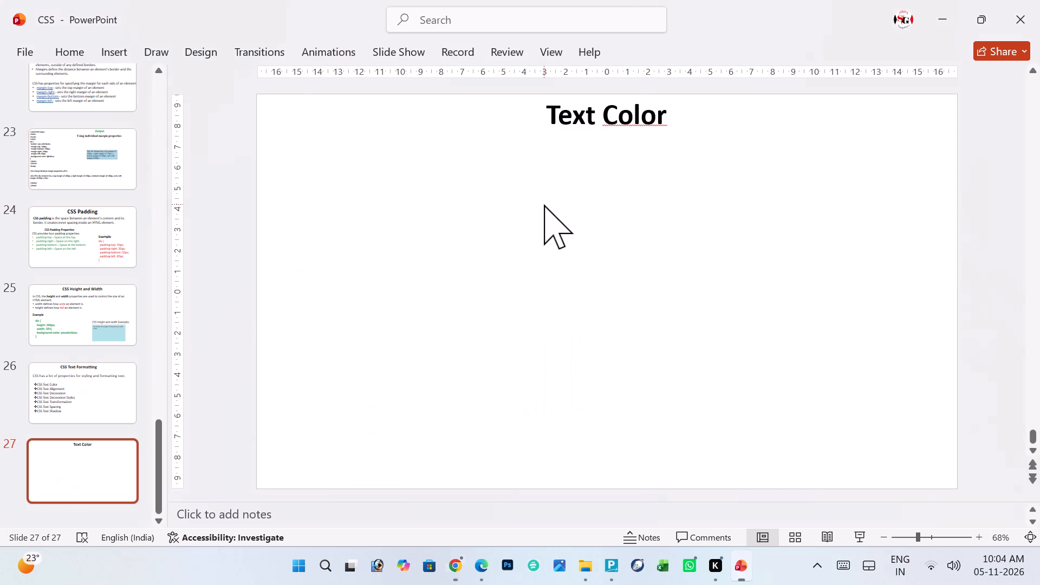
click(275, 148)
drag(275, 148, 458, 192)
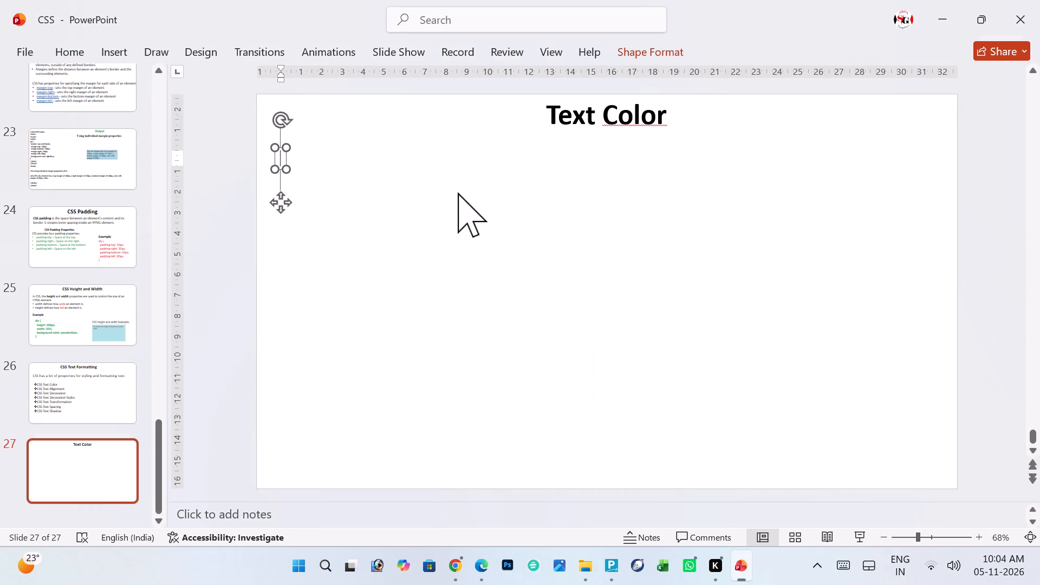
key(ctrl+v)
Enlarge the pasted color property text by three size increments.
click(430, 167)
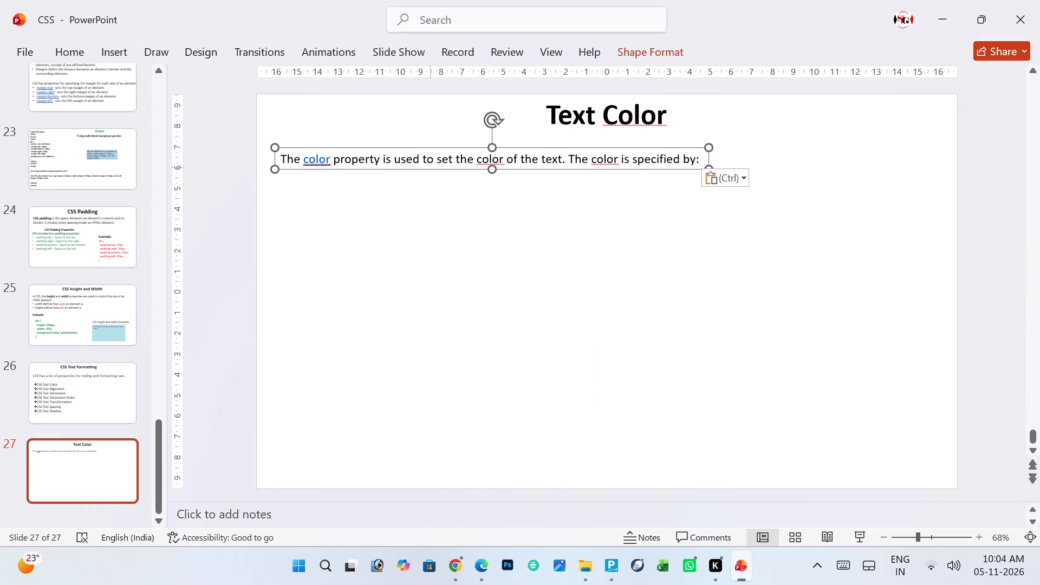
key(ctrl+shift+period)
key(ctrl+shift+period)
key(ctrl+shift+period)
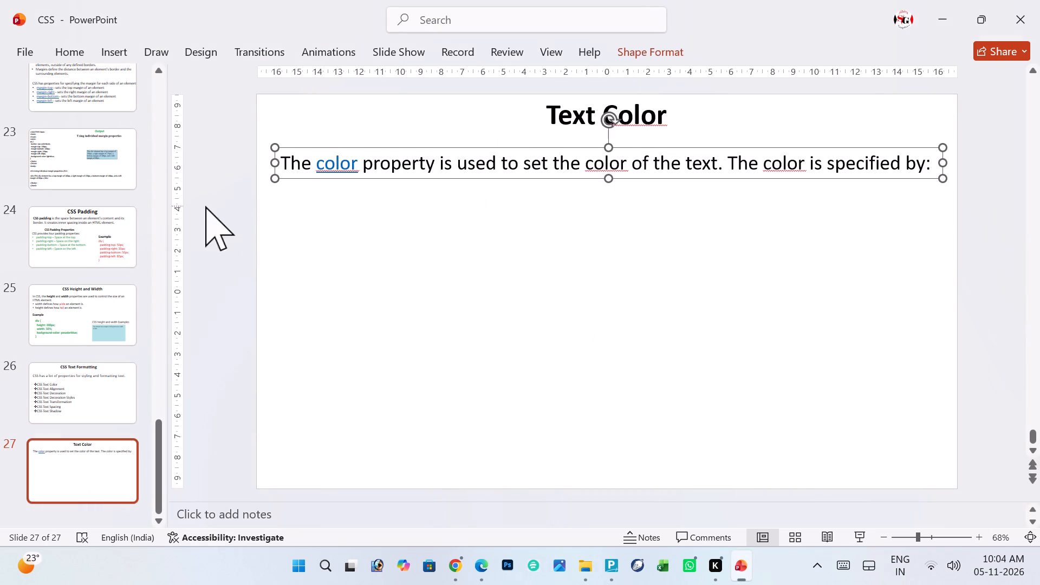
Delete "The color is specified by:" from the color property text and enlarge the remaining sentence by one size increment.
click(931, 162)
key(BackSpace)
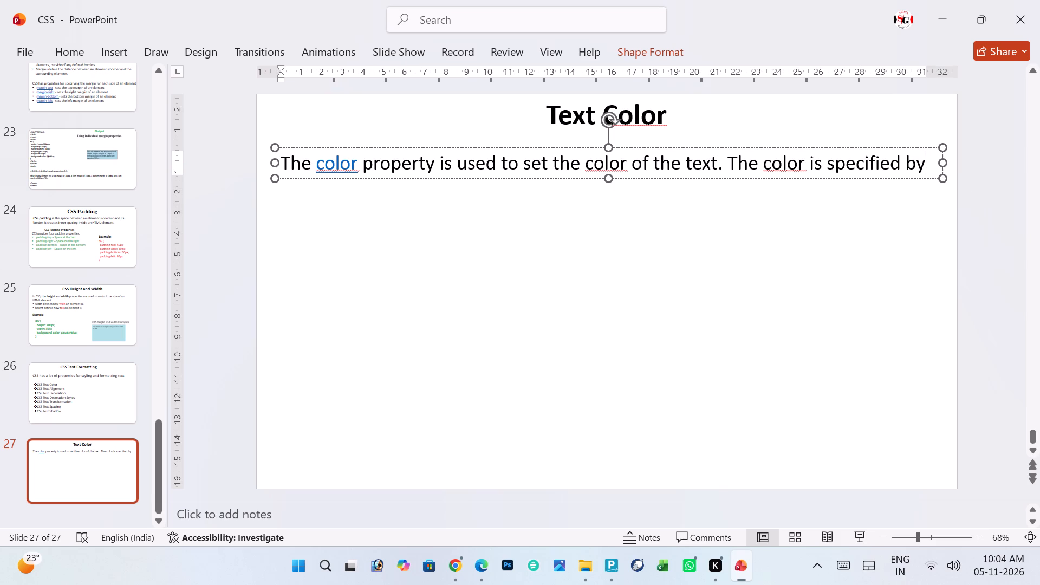
key(alt+Tab)
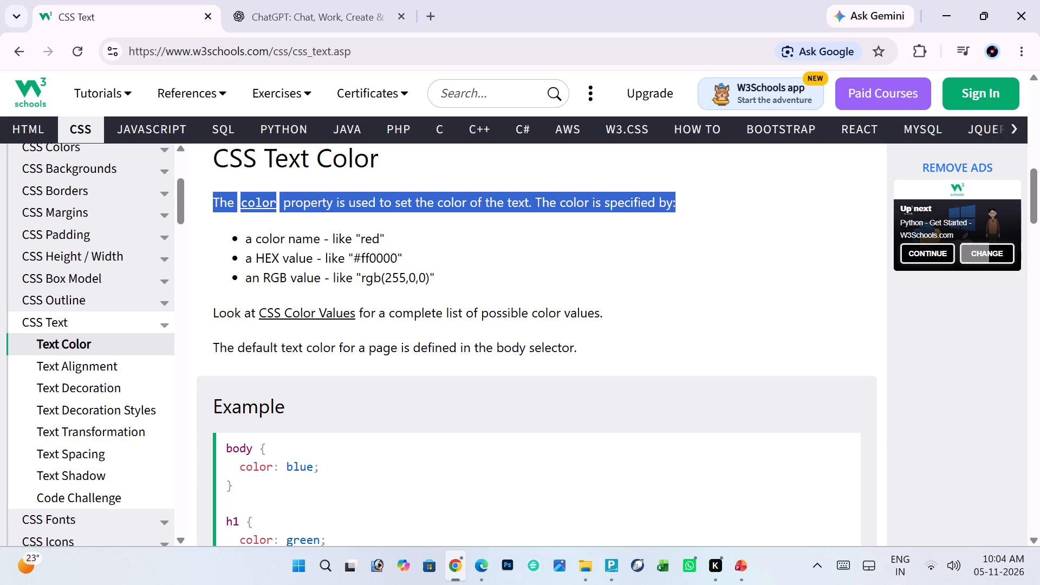
key(alt+Tab)
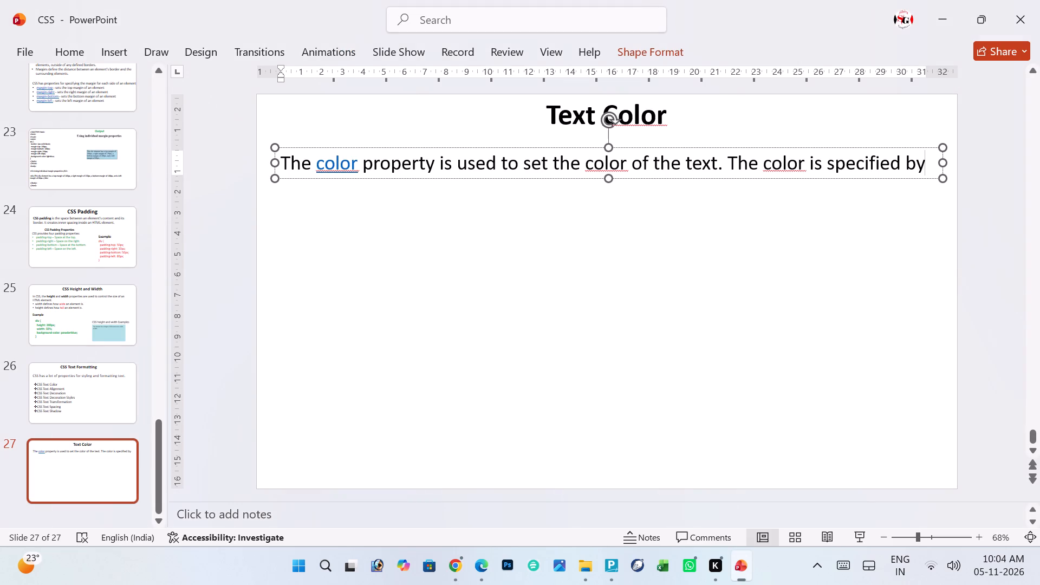
drag(921, 168, 755, 166)
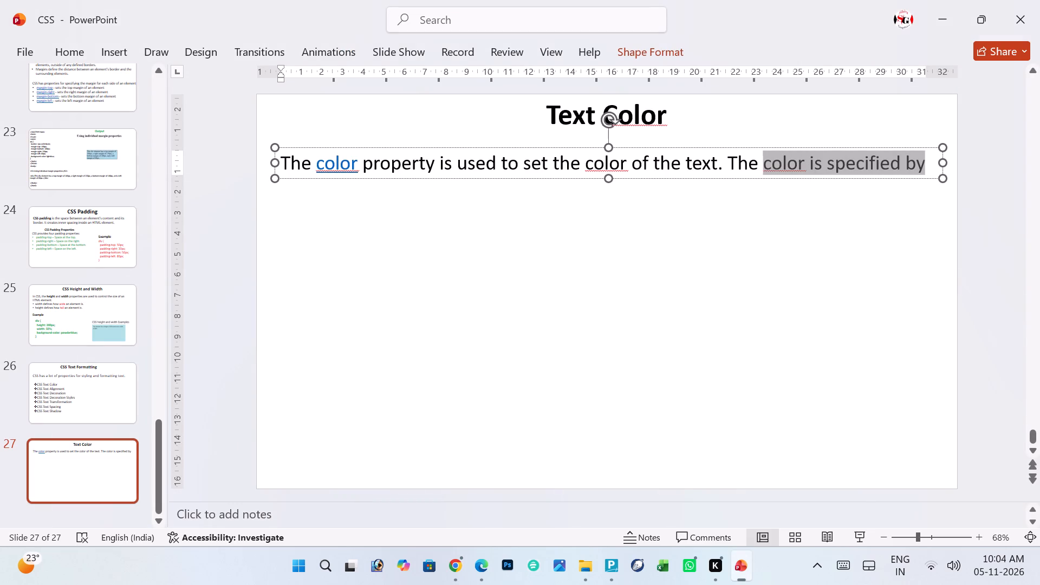
drag(755, 166, 735, 166)
key(BackSpace)
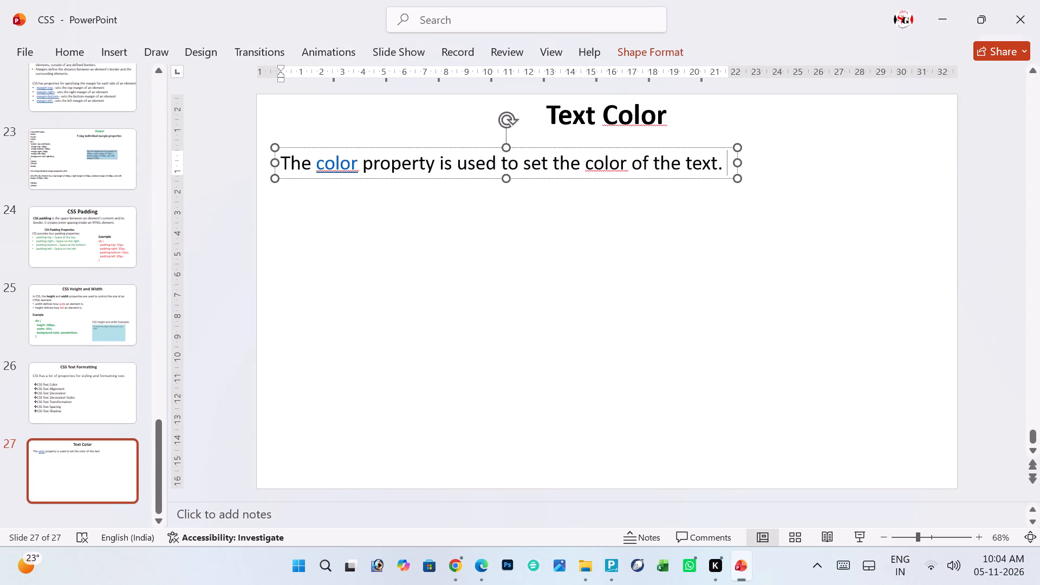
click(691, 175)
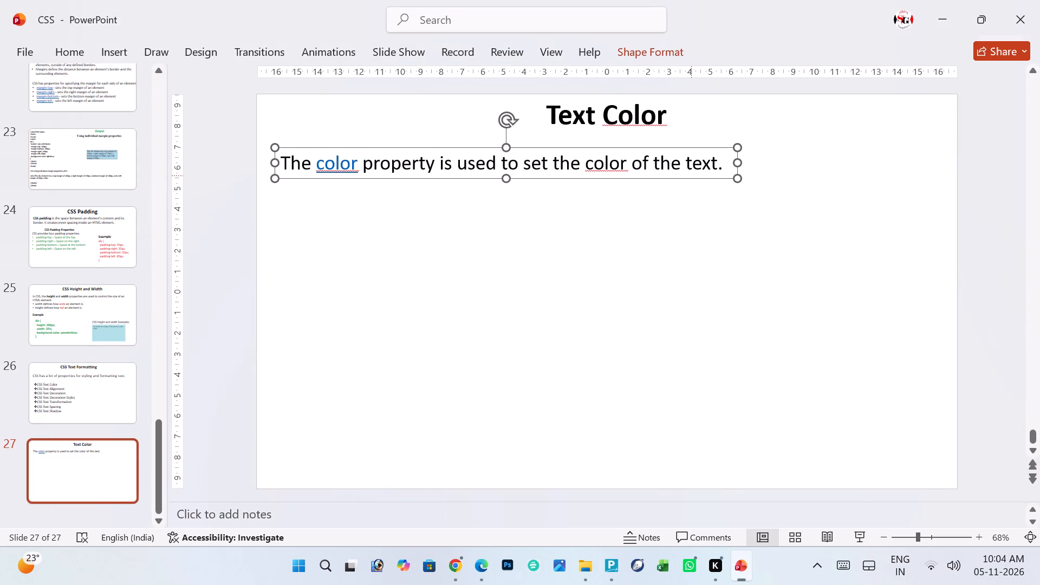
key(ctrl+shift+period)
click(357, 239)
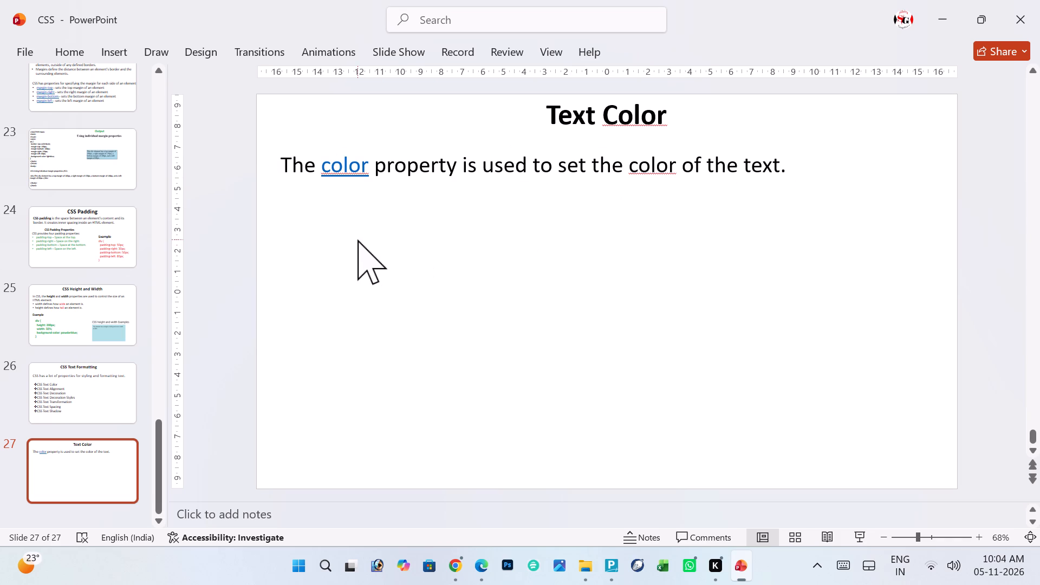
Copy the "h1 { color: green; }" rule from the W3Schools Text Color example into a new text box beneath the sentence on slide 27.
key(alt+Tab)
scroll(328, 322, down, 2)
scroll(328, 322, up, 1)
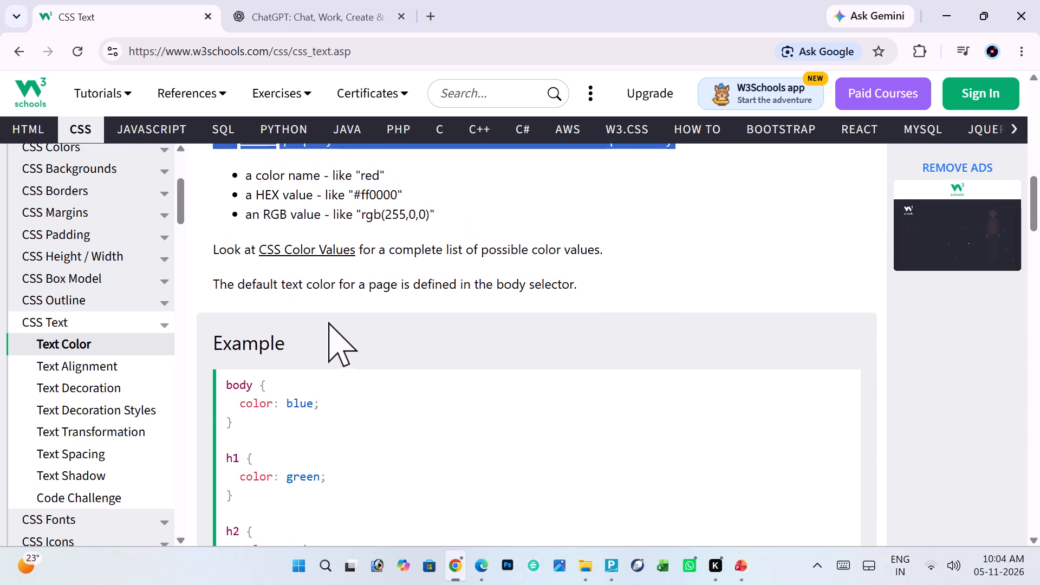
scroll(328, 322, up, 3)
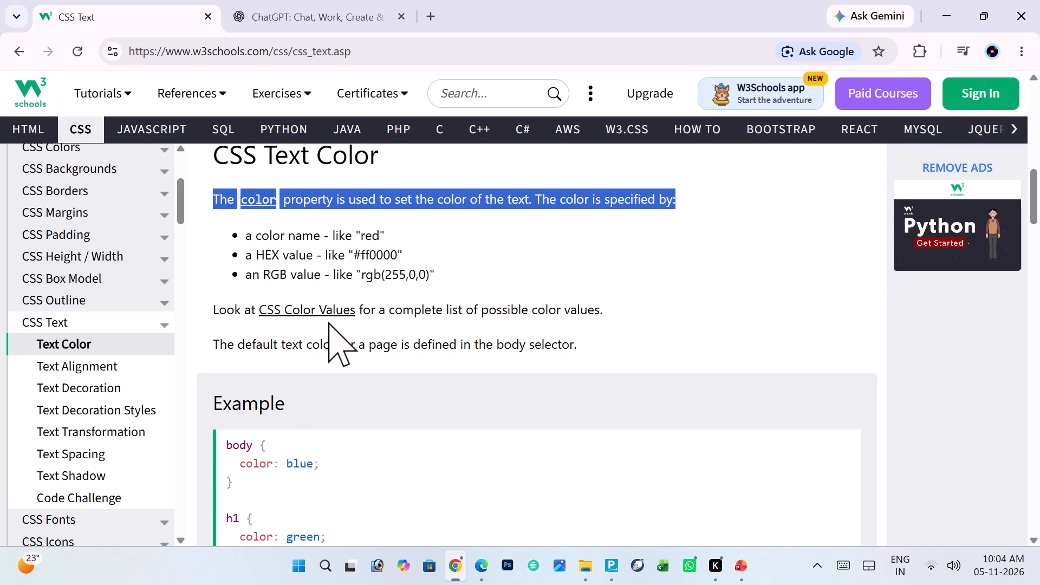
click(328, 322)
scroll(302, 389, down, 1)
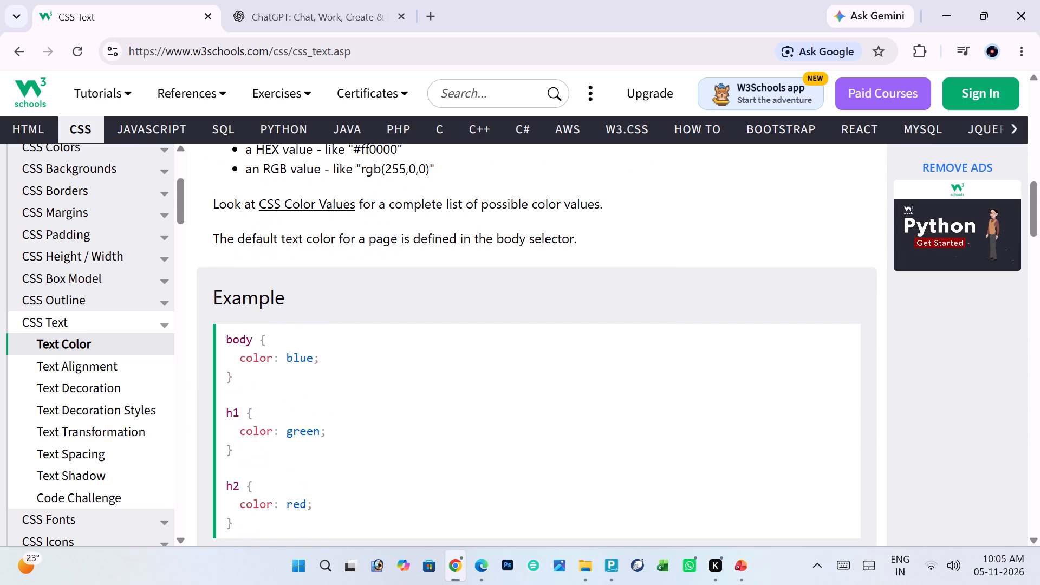
drag(229, 413, 253, 456)
key(ctrl+c)
key(alt+Tab)
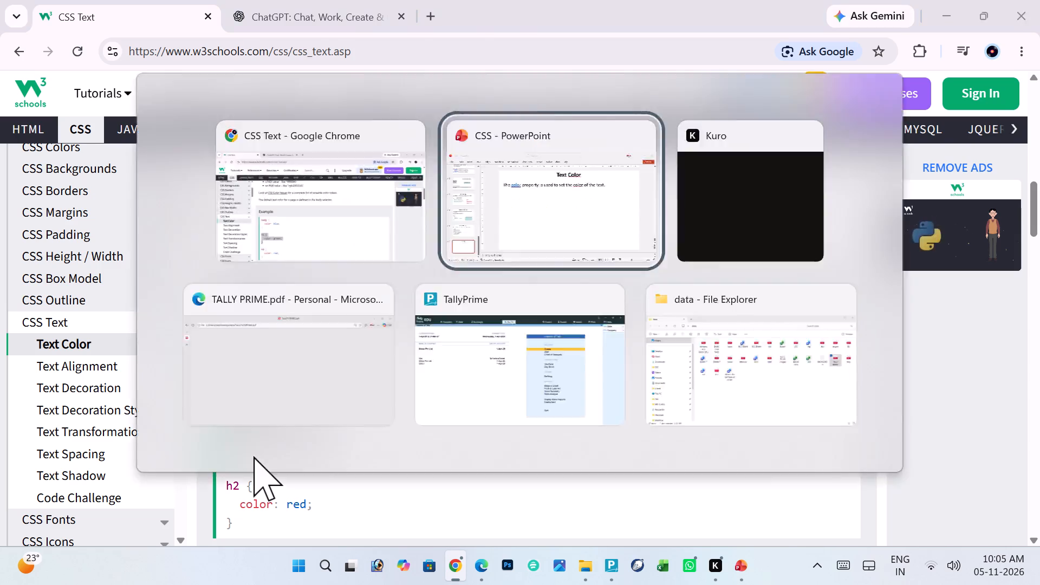
click(290, 189)
drag(290, 189, 379, 215)
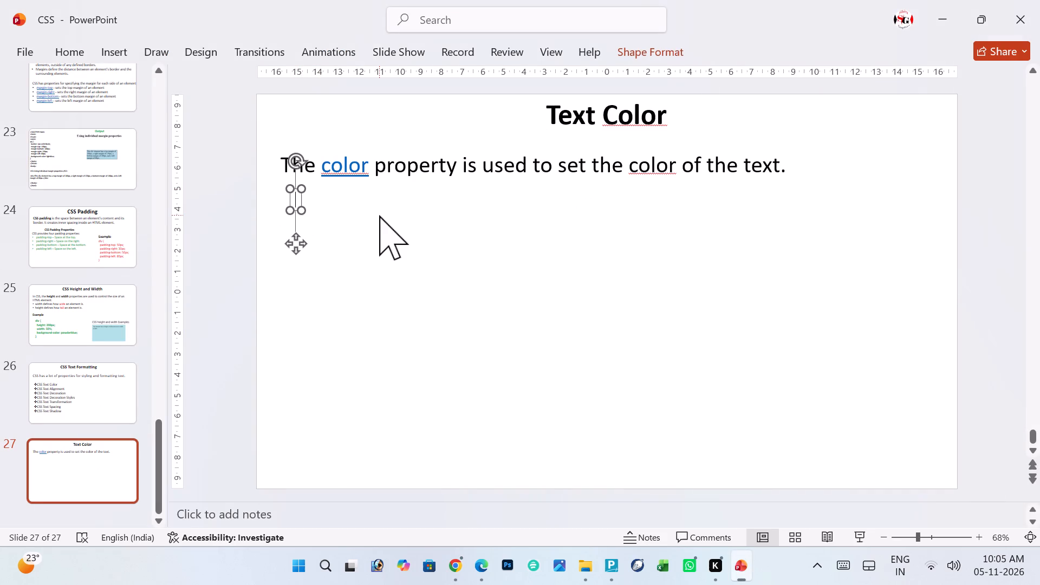
key(ctrl+v)
Enlarge the h1 code block to 28 pt, make it bold and color its text green.
click(353, 241)
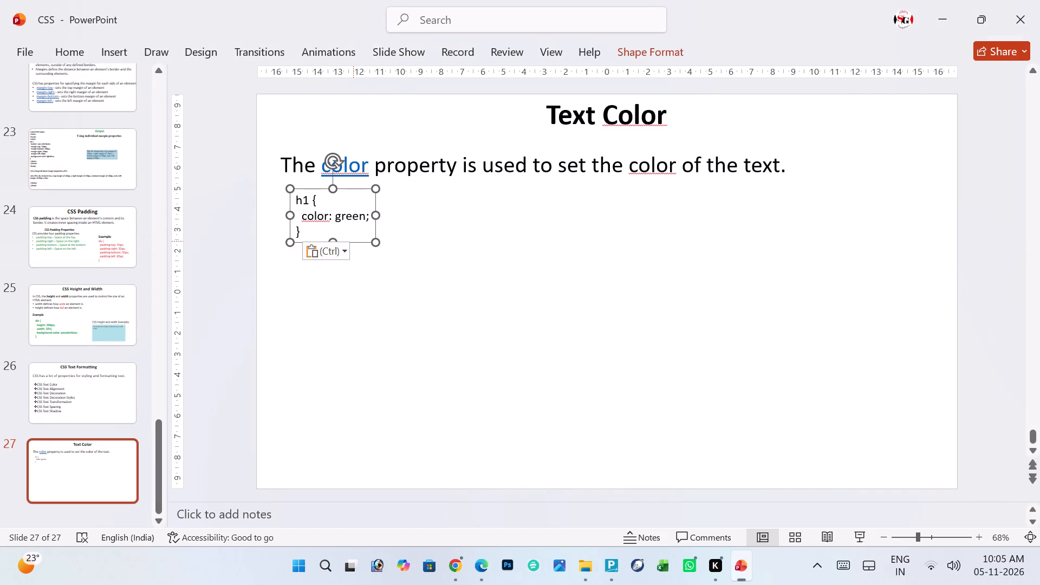
key(ctrl+shift+period)
key(ctrl+shift+period)
key(ctrl+shift+period)
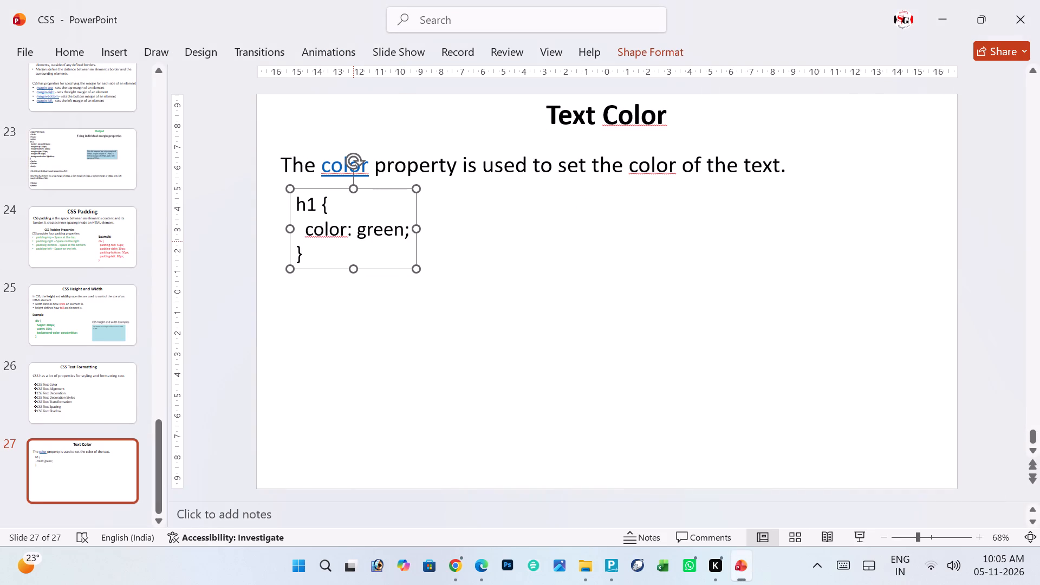
key(ctrl+b)
drag(321, 252, 302, 188)
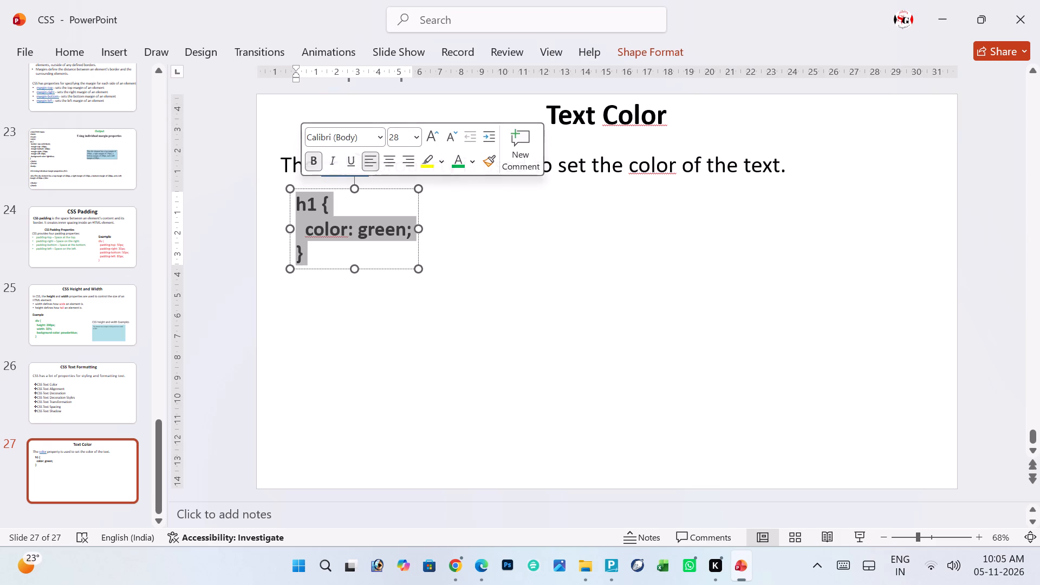
click(456, 155)
click(499, 271)
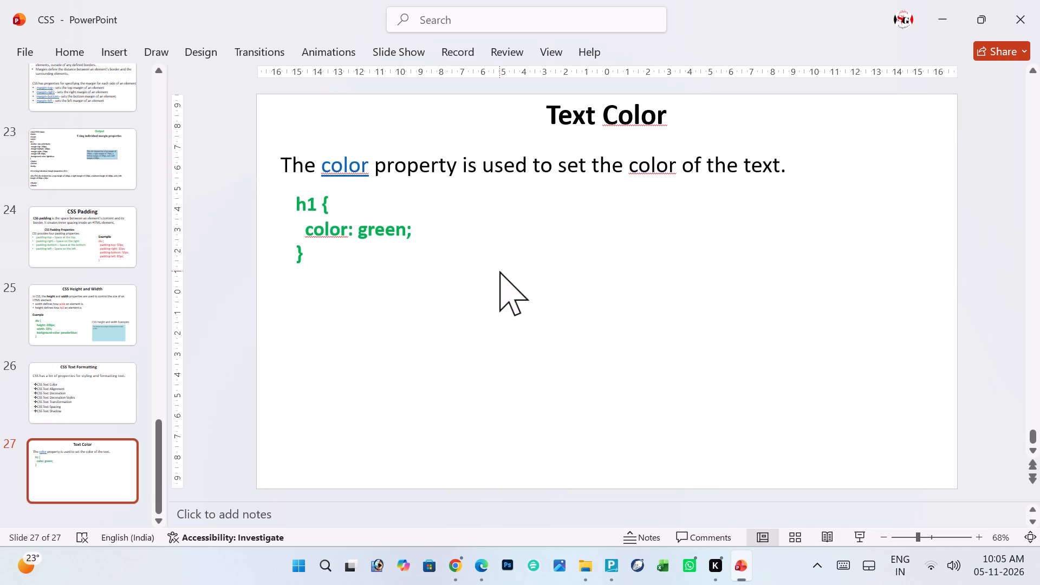
click(244, 191)
Look over the W3Schools Text Color example and Text Formatting section, comparing them with slide 27.
key(alt+Tab)
scroll(385, 332, down, 3)
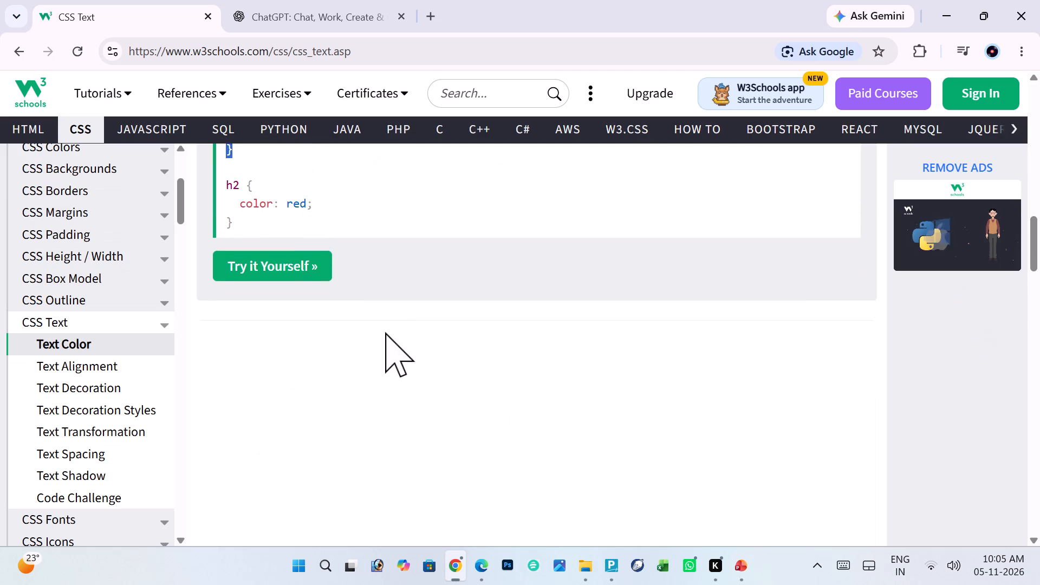
scroll(385, 332, up, 4)
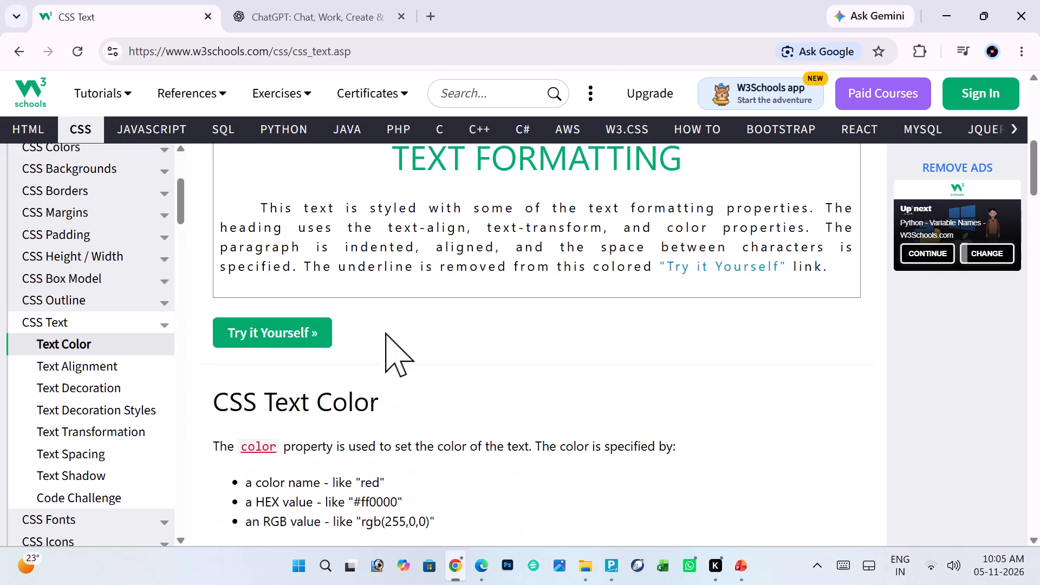
scroll(385, 332, up, 1)
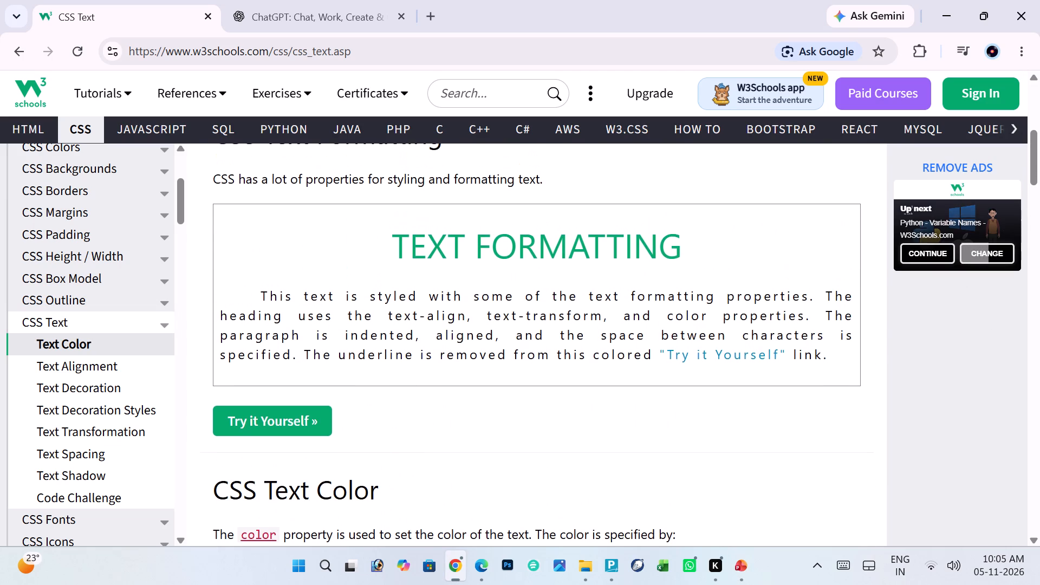
key(alt+Tab)
key(alt+Tab)
key(alt+Tab)
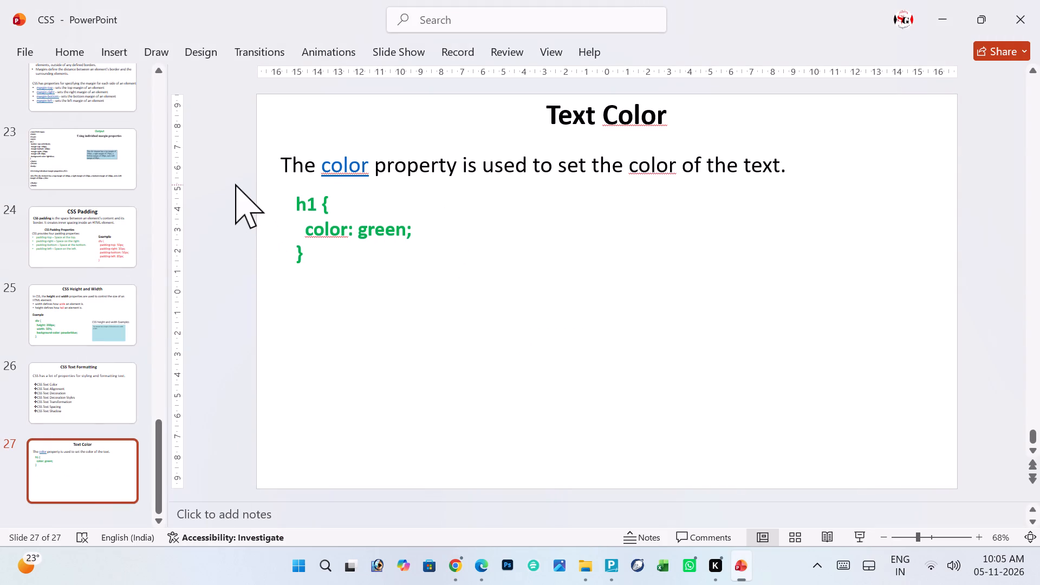
Look through the rest of the W3Schools Text Color page in Chrome and open its Text Alignment page.
click(235, 184)
key(alt+Tab)
scroll(235, 184, down, 3)
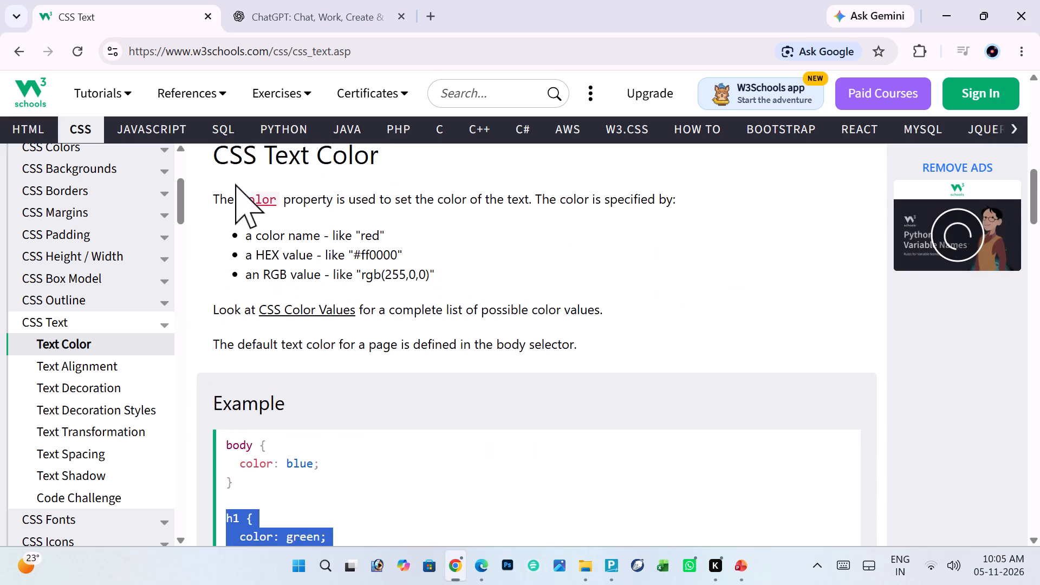
scroll(316, 385, down, 5)
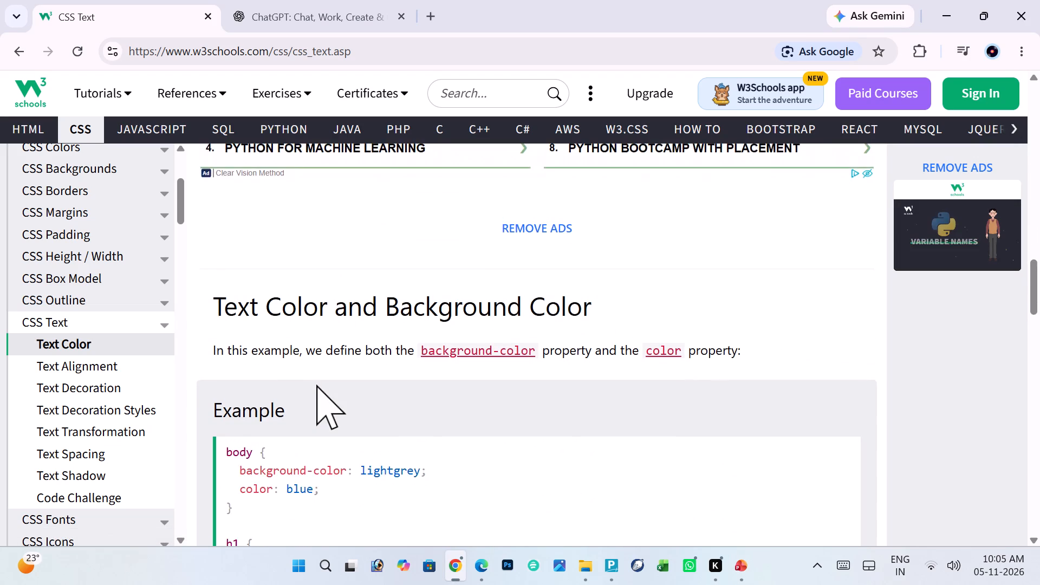
scroll(316, 385, down, 1)
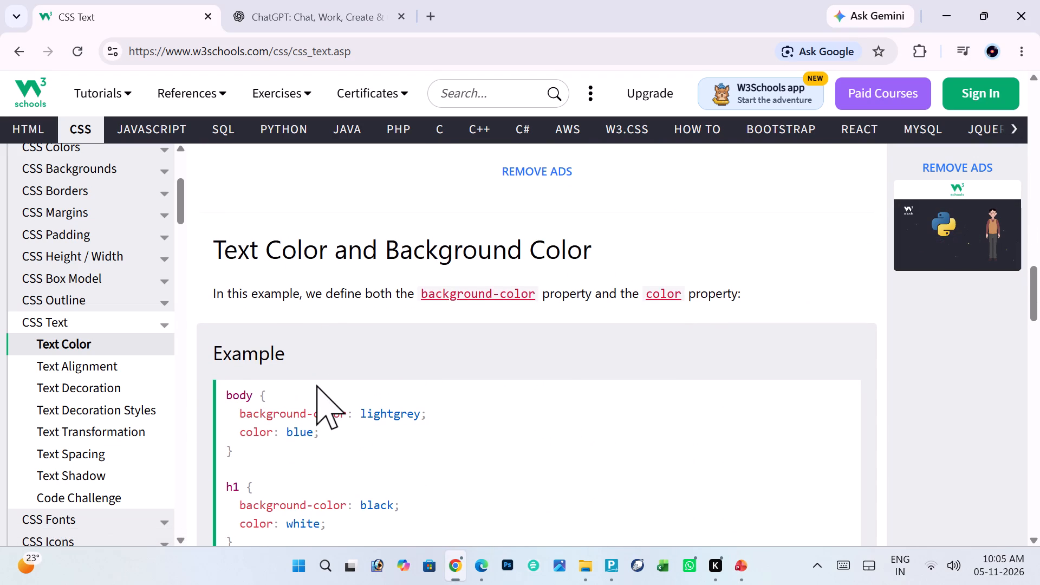
scroll(316, 385, down, 1)
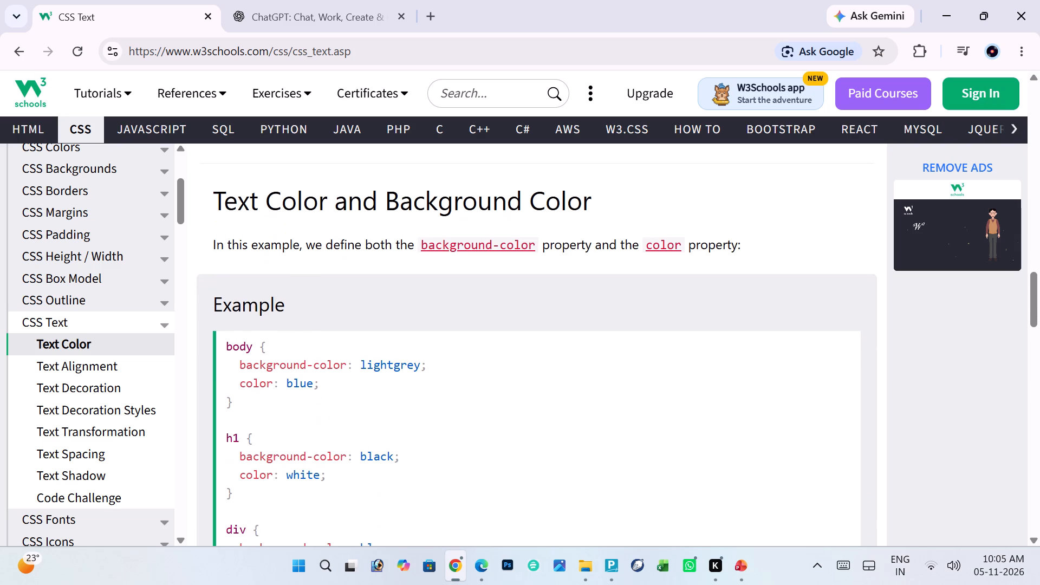
click(105, 363)
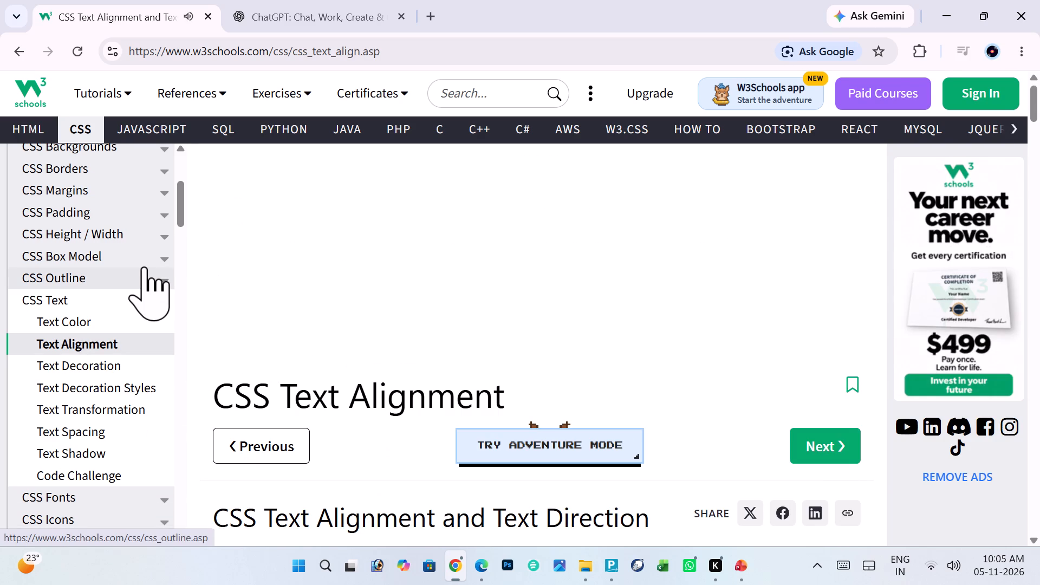
Copy "Text Alignment" from the bullet list on slide 26 into a new text box below the code on slide 27 in PowerPoint.
key(alt+Tab)
click(84, 384)
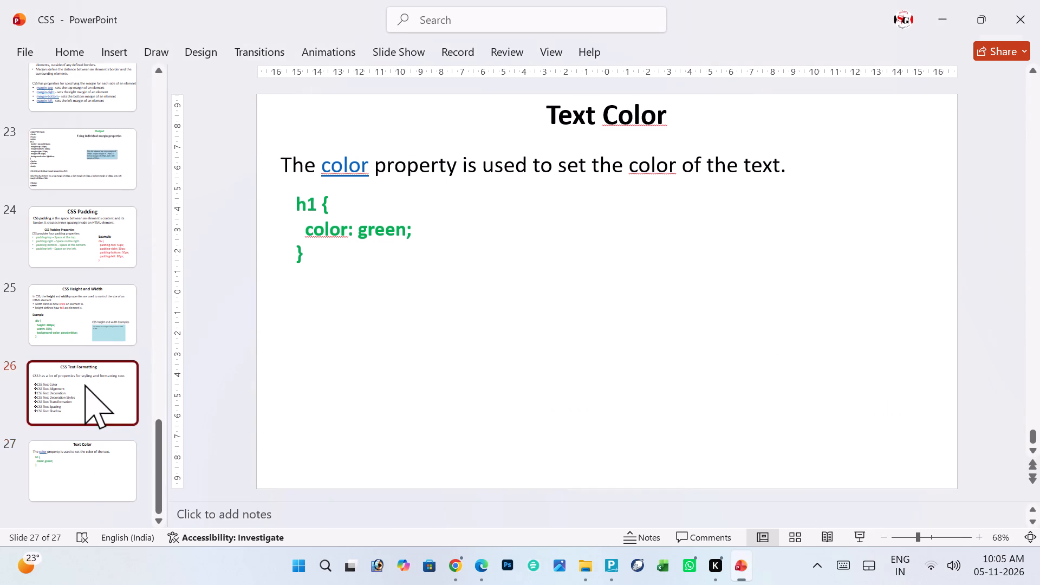
click(80, 462)
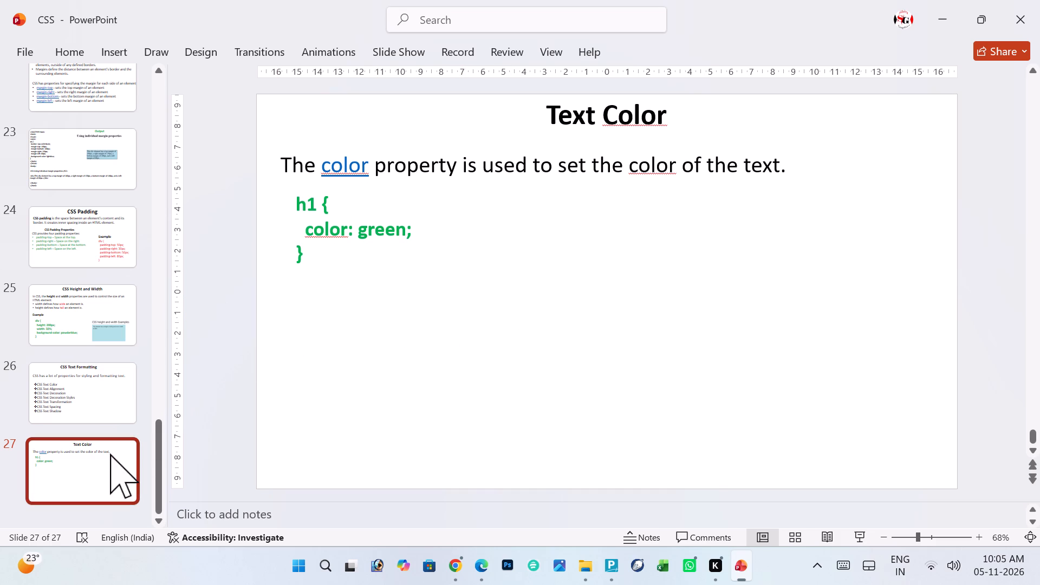
double_click(543, 263)
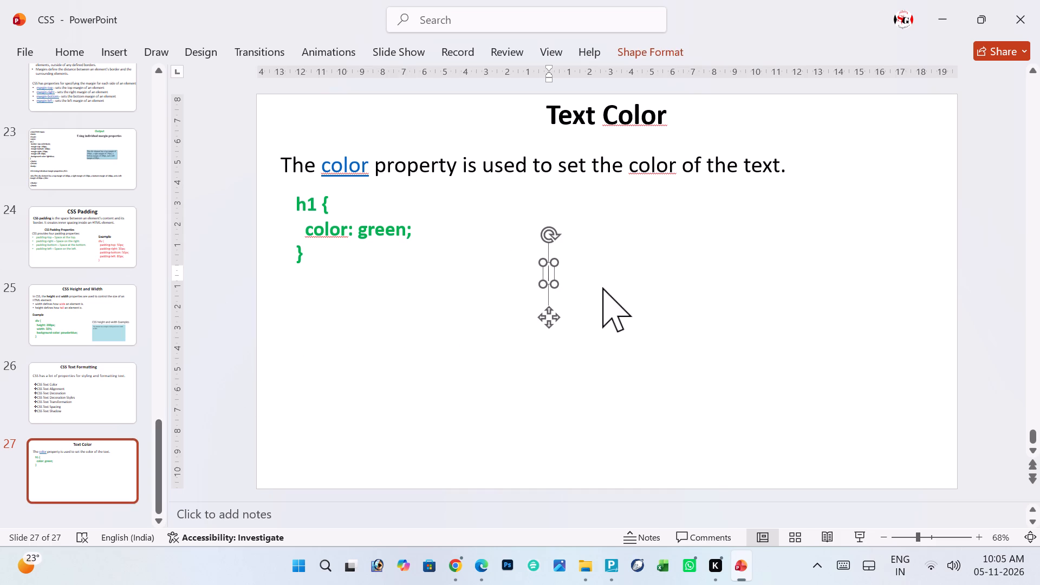
click(88, 370)
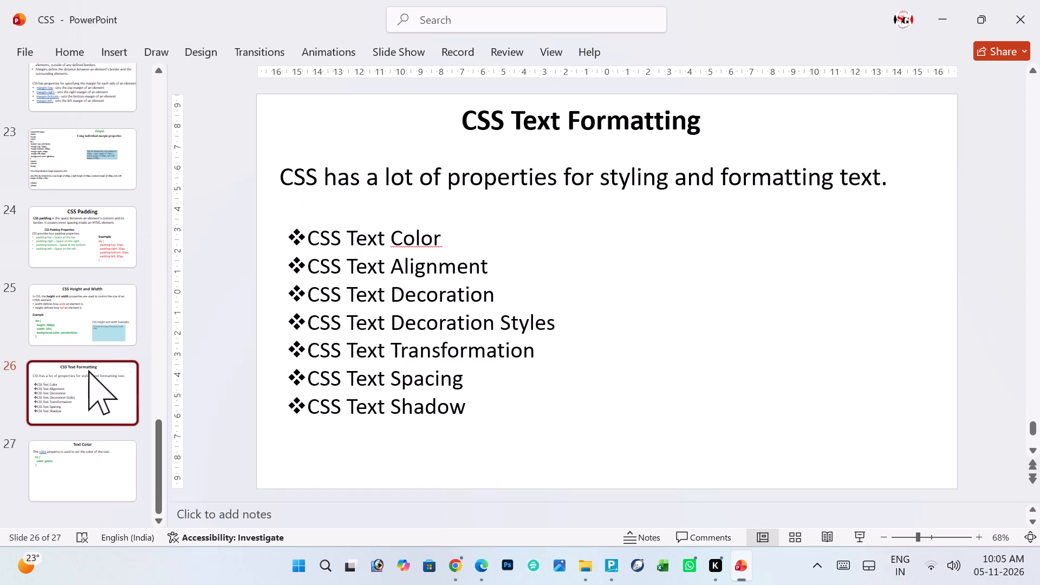
drag(348, 270, 527, 277)
right_click(447, 268)
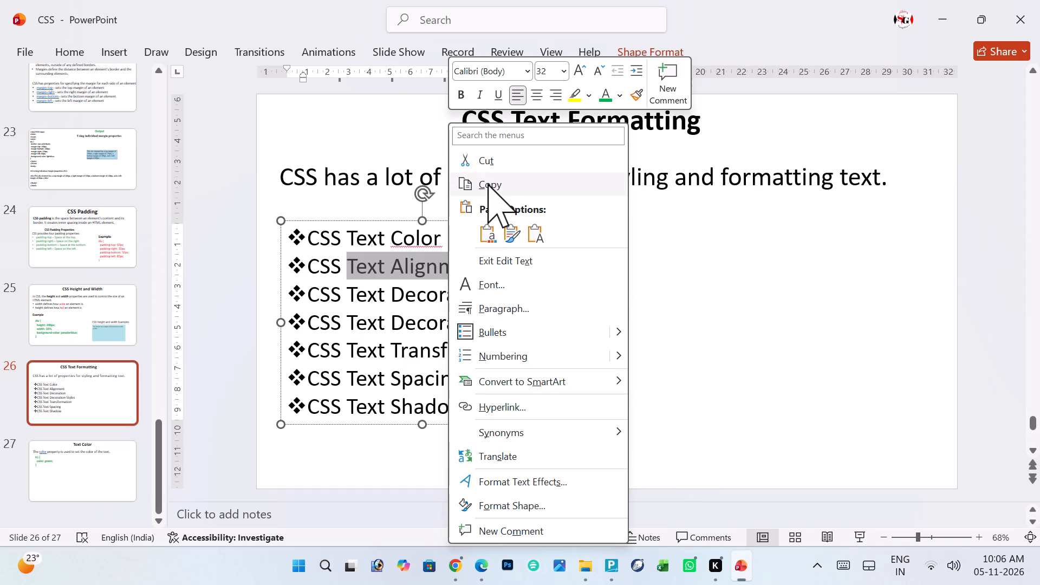
click(487, 184)
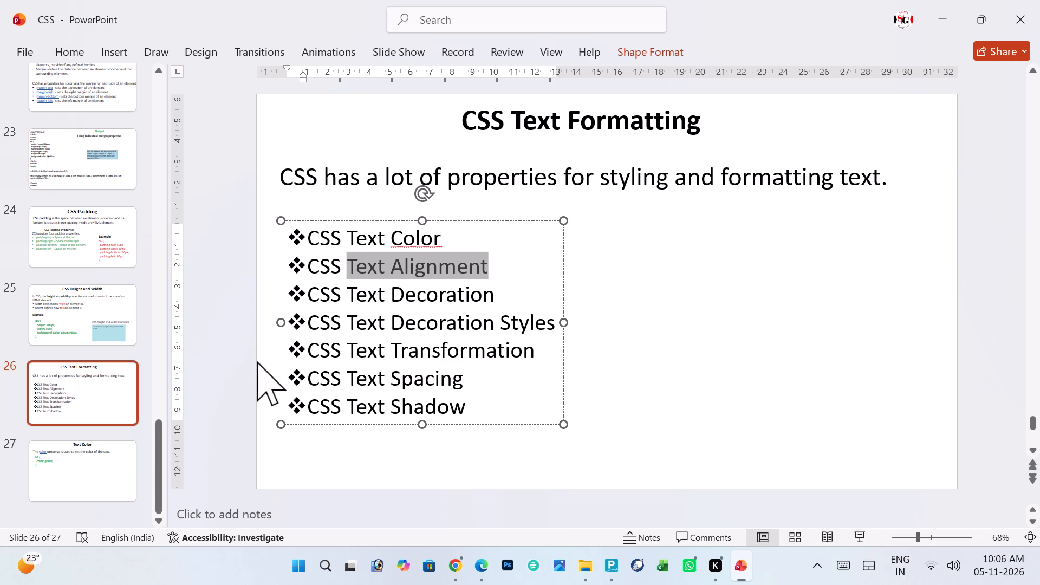
click(97, 466)
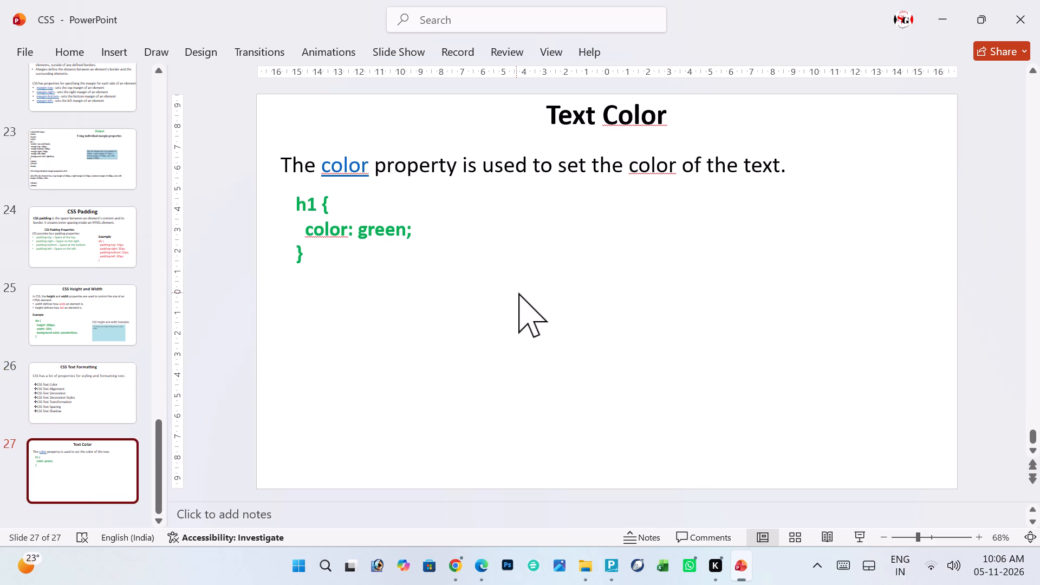
double_click(518, 292)
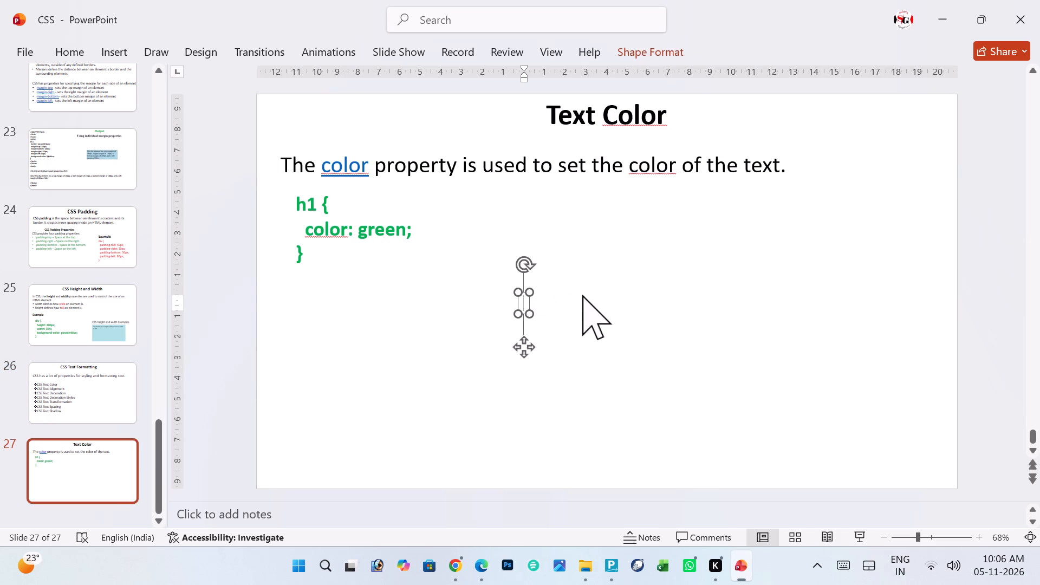
key(ctrl+v)
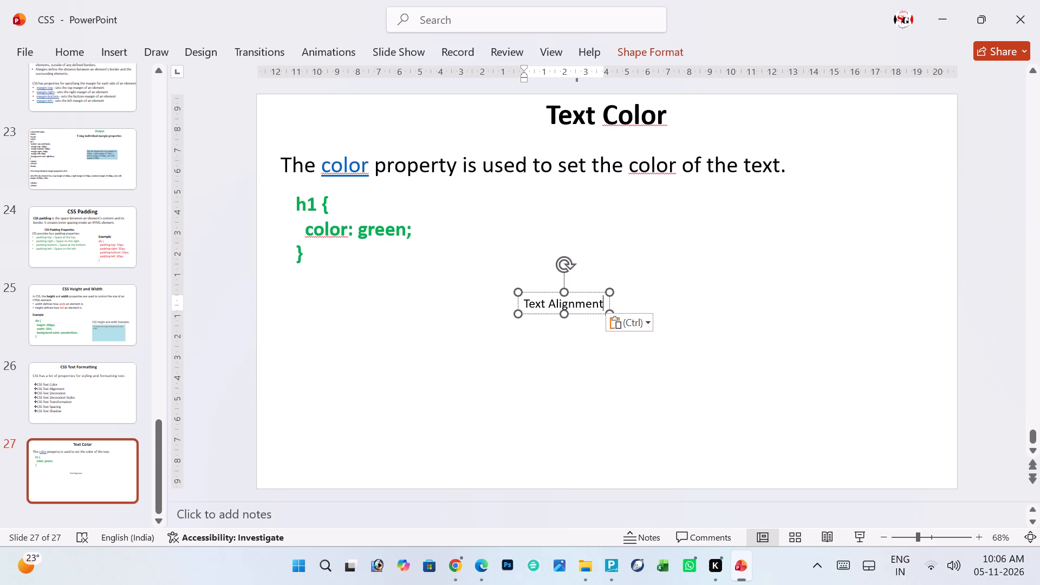
Make the "Text Alignment" heading bold, enlarge it by four size increments and move it up closer to the h1 code.
click(587, 315)
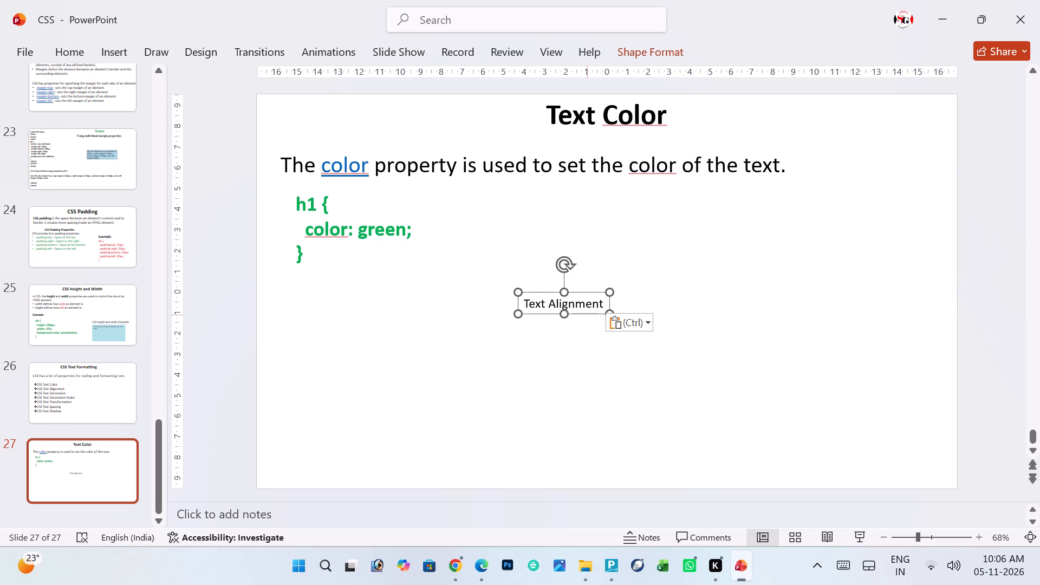
key(ctrl+b)
key(ctrl+shift+period)
key(ctrl+shift+period)
key(ctrl+shift+period)
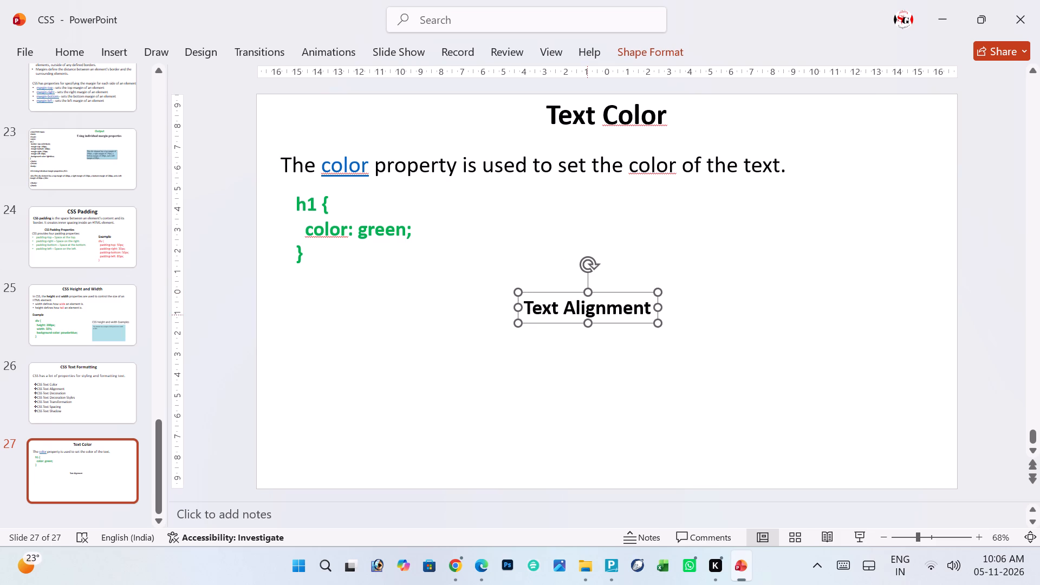
key(ctrl+shift+period)
drag(582, 330, 584, 297)
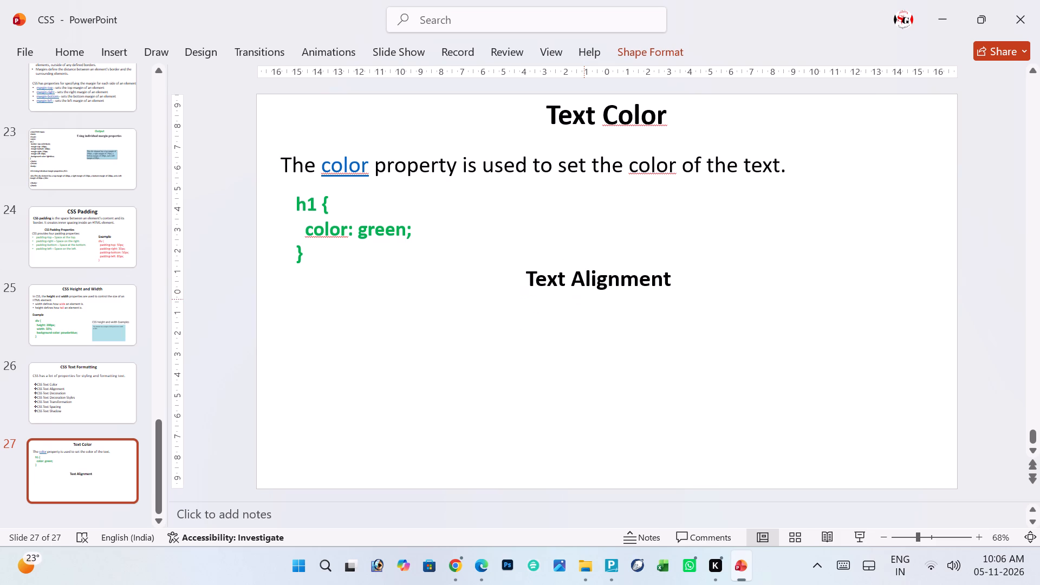
drag(584, 297, 584, 291)
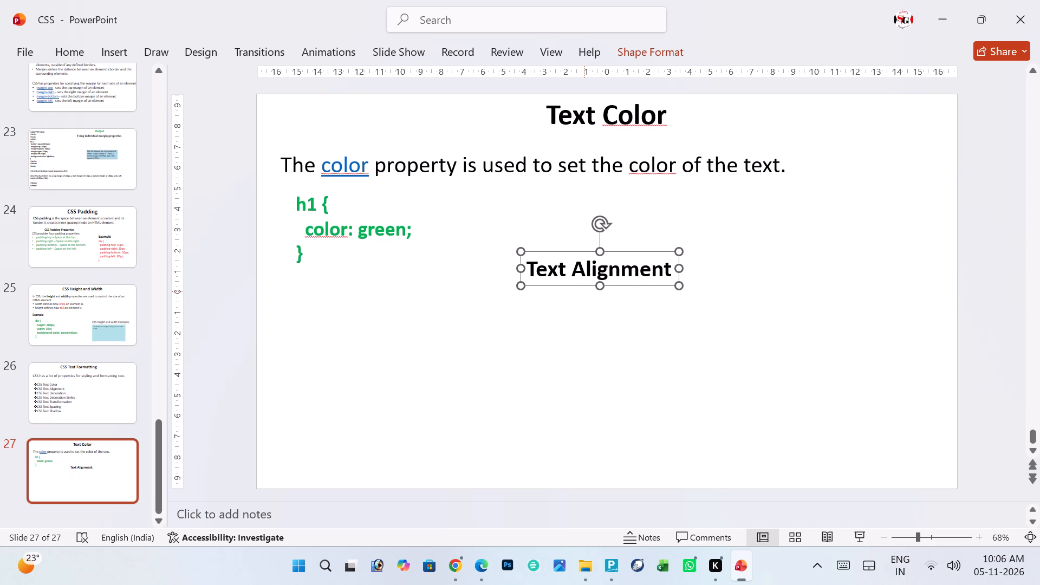
click(492, 328)
Enlarge the "Text Alignment" heading by a net two size increments and center it beneath the "Text Color" title.
key(alt+Tab)
key(alt+Tab)
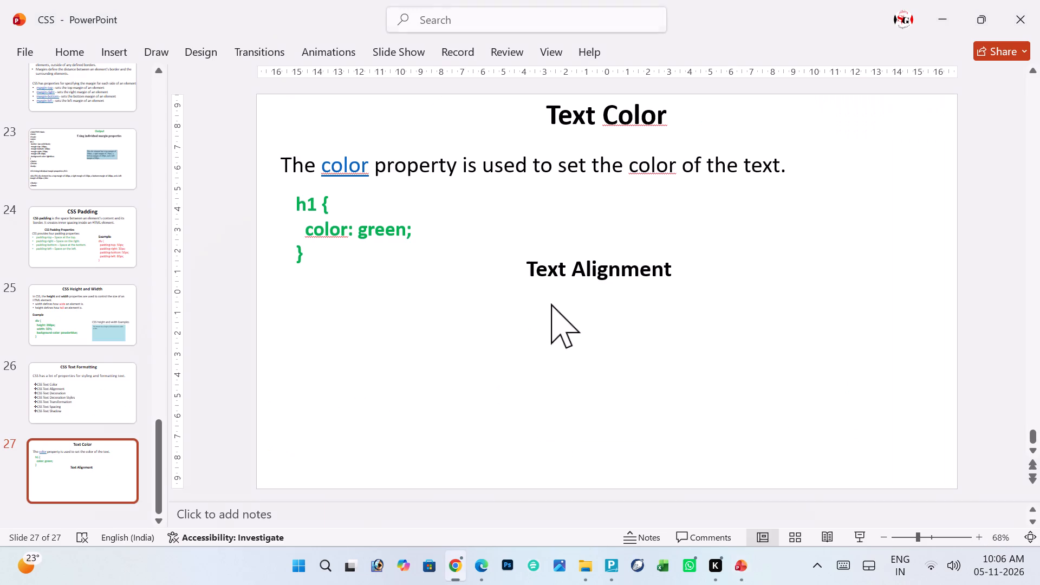
click(568, 278)
click(567, 288)
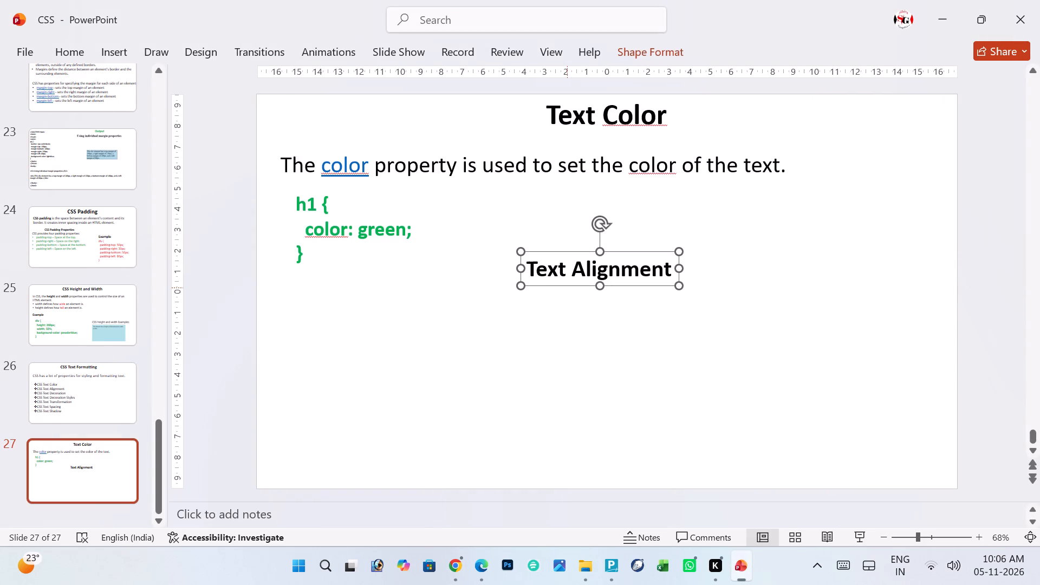
key(ctrl+shift+period)
key(ctrl+shift+period)
key(ctrl+shift+period)
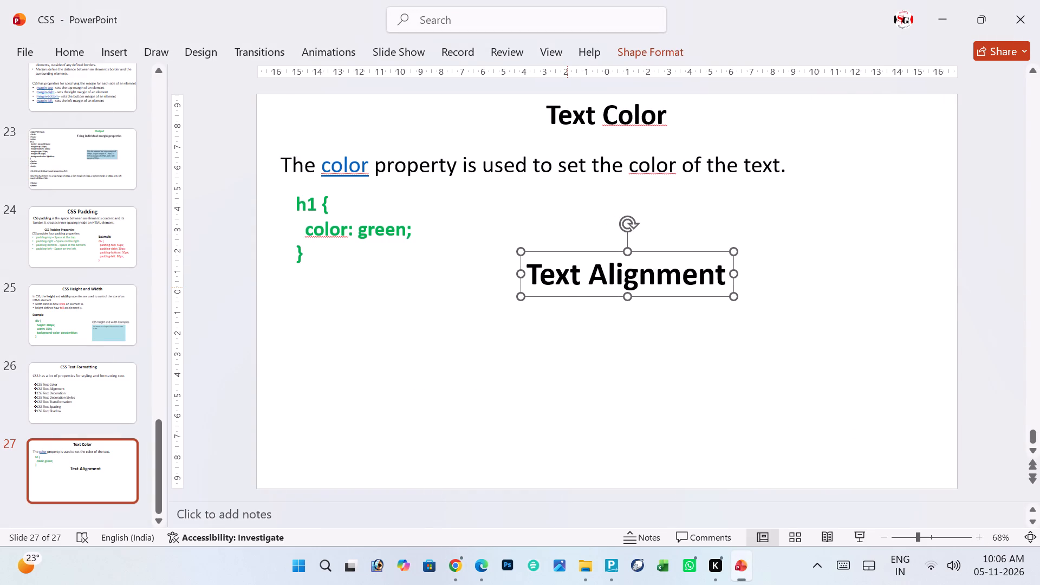
key(ctrl+shift+comma)
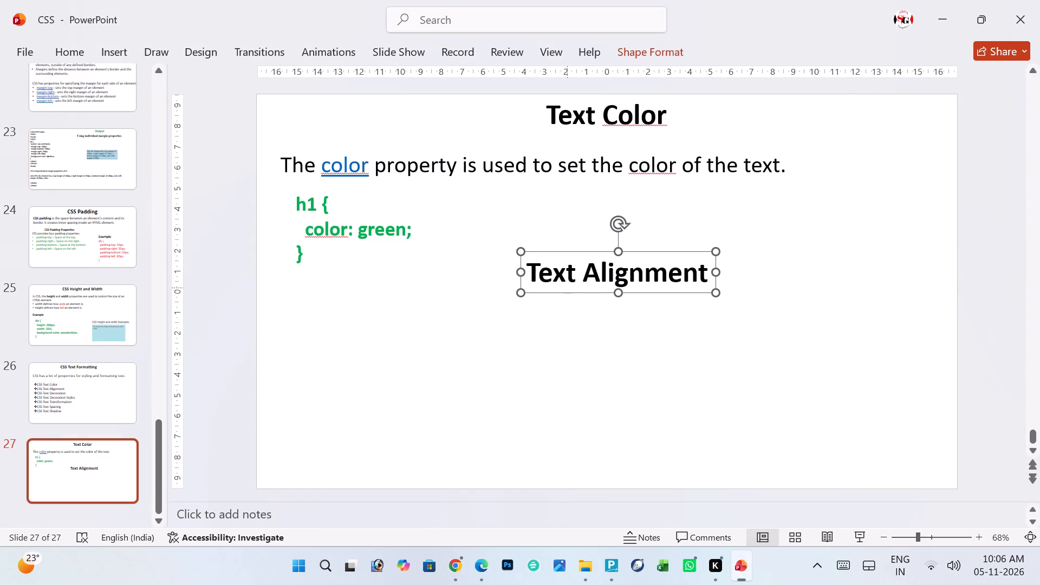
drag(573, 296, 562, 290)
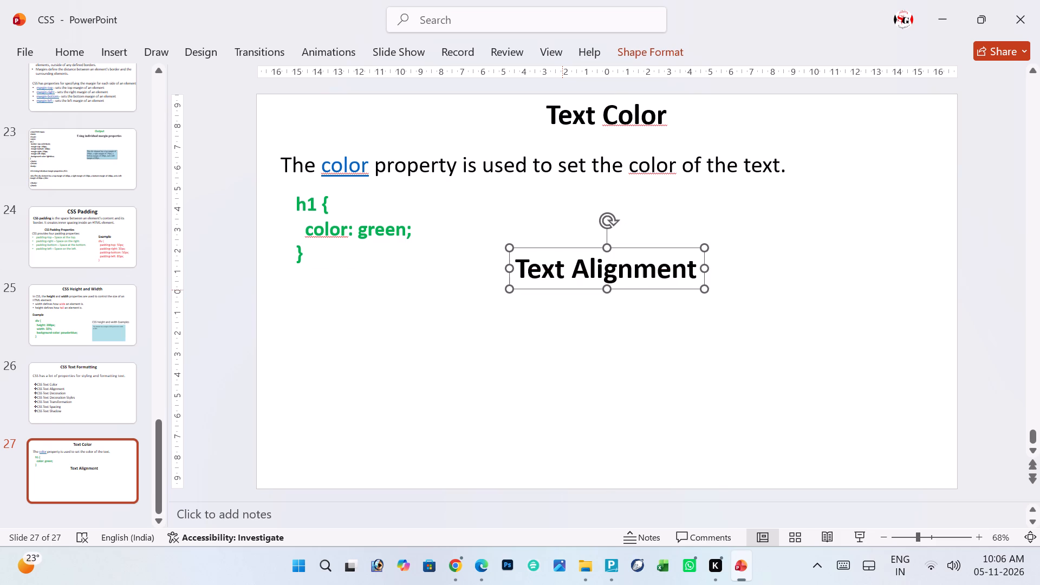
click(393, 303)
Copy the sentence describing the text-align property from W3Schools into a new text box beneath the "Text Alignment" heading on slide 27.
key(alt+Tab)
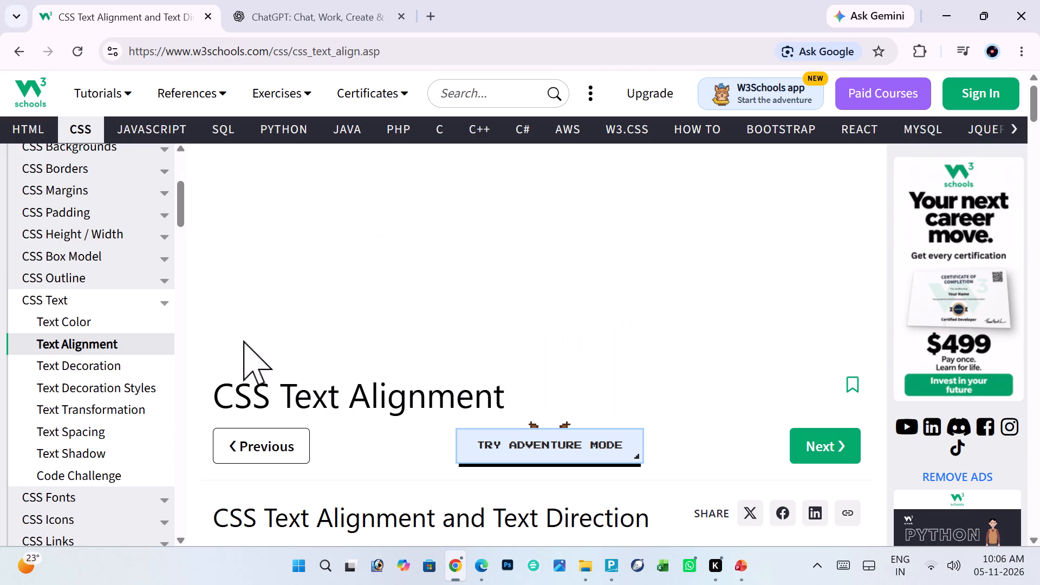
scroll(243, 340, down, 2)
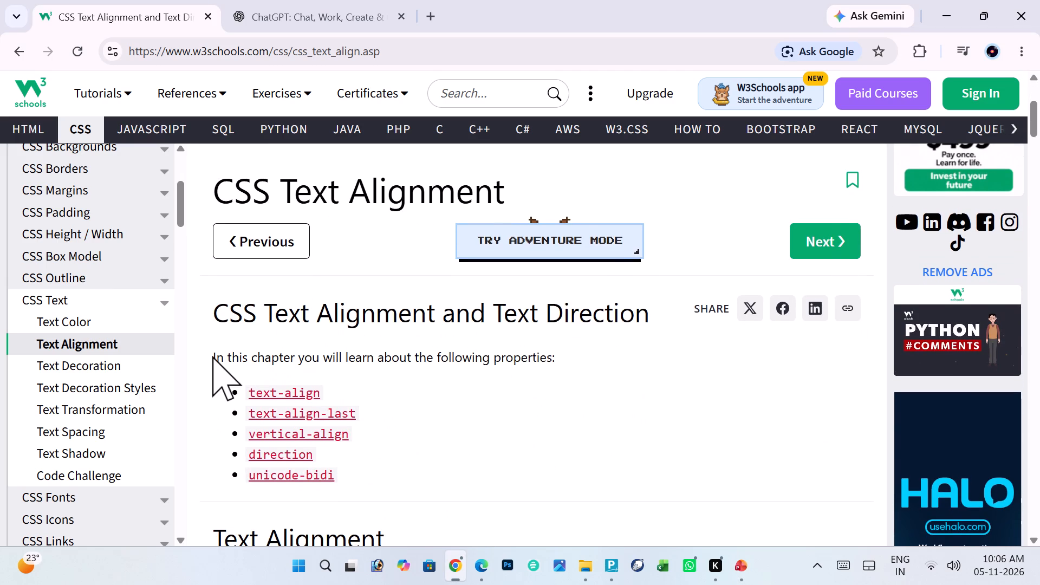
scroll(264, 357, down, 1)
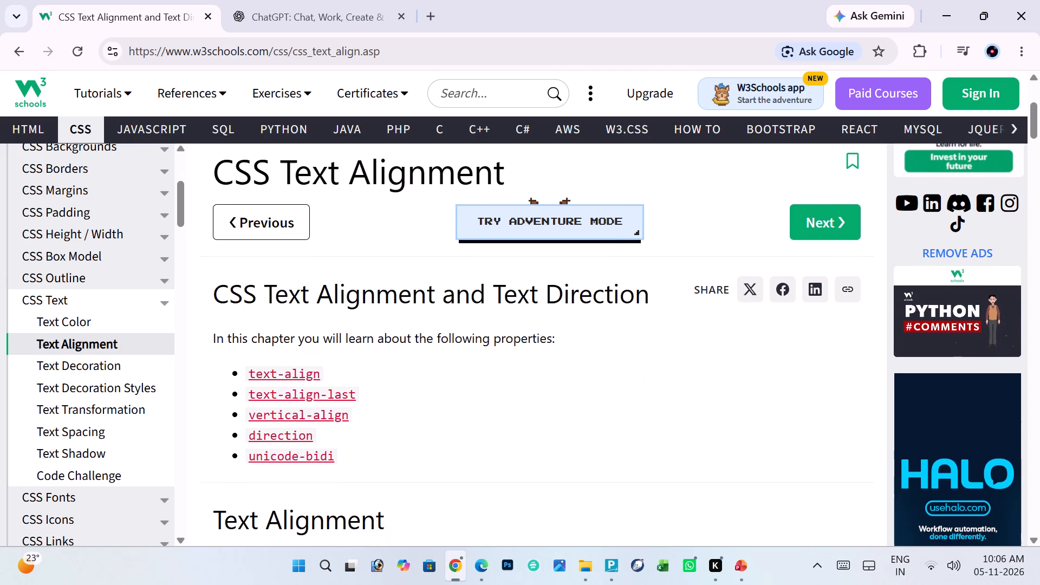
scroll(264, 357, down, 1)
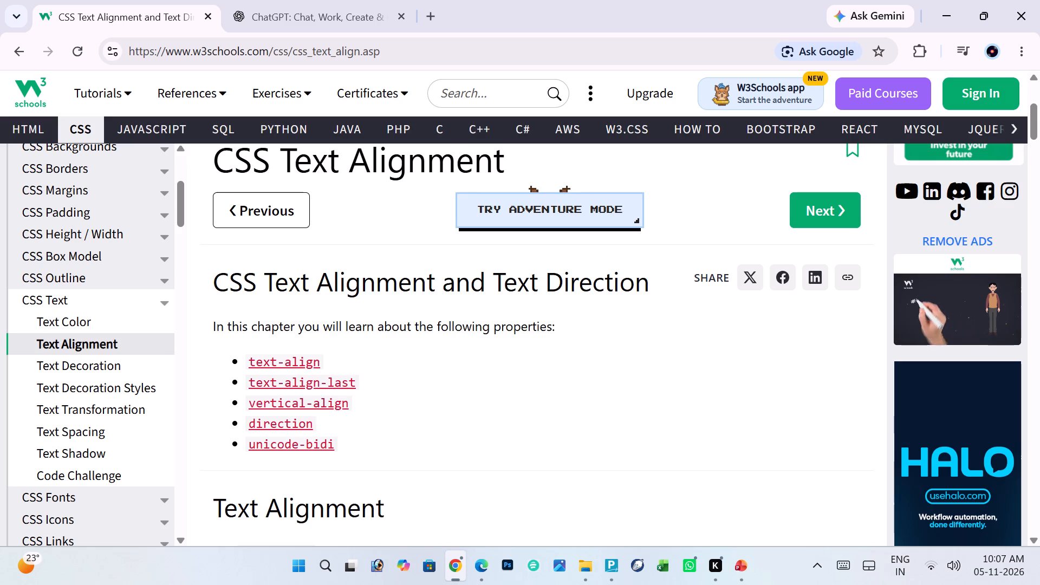
scroll(346, 324, down, 2)
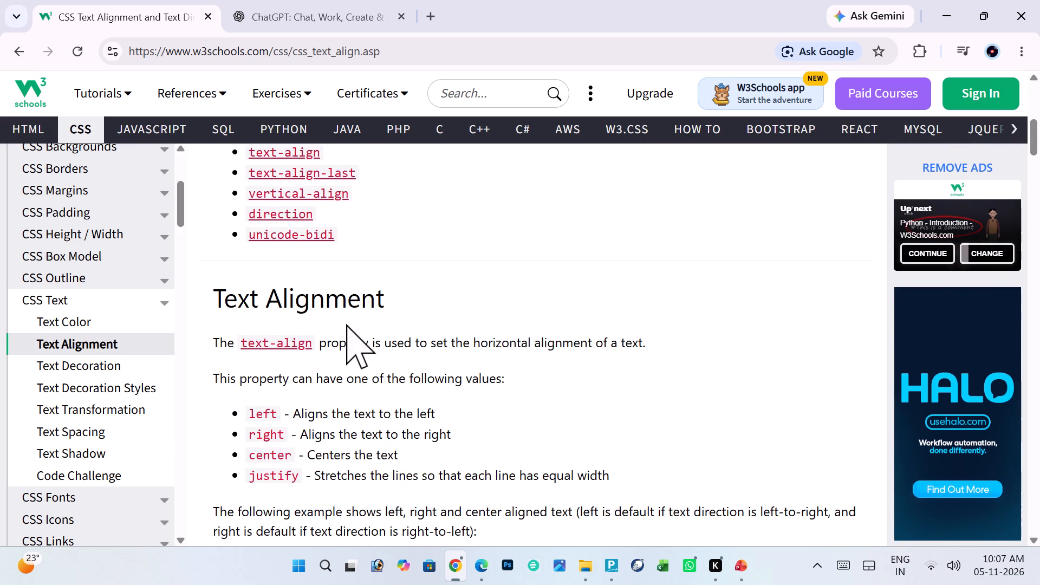
scroll(346, 324, down, 1)
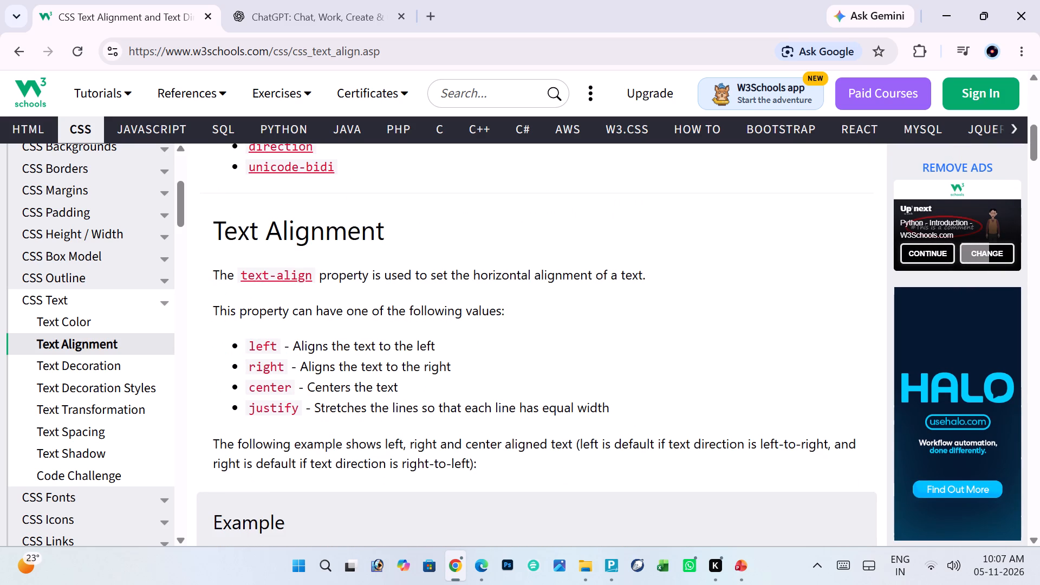
drag(215, 279, 653, 283)
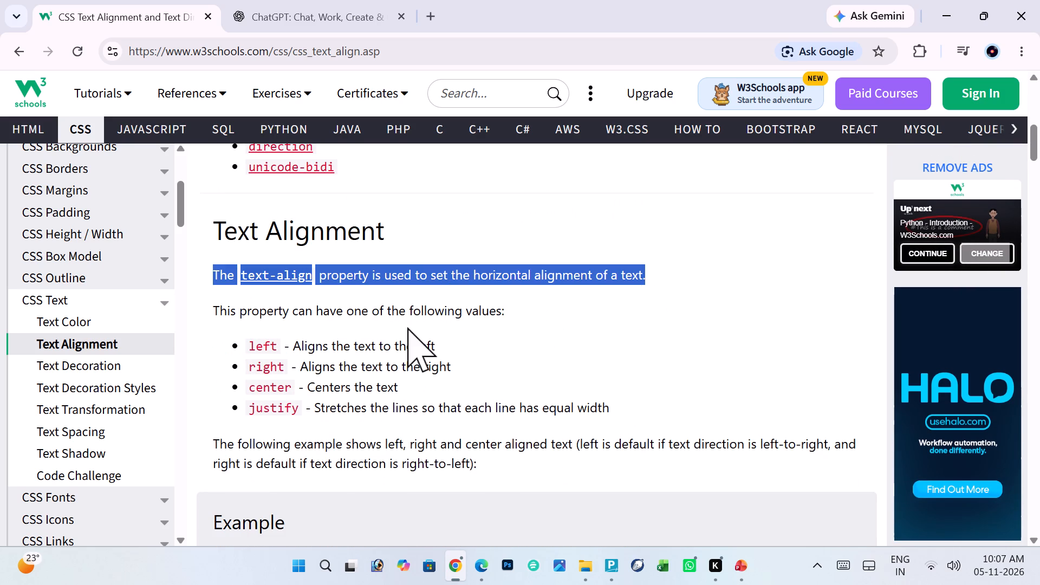
key(ctrl+c)
key(alt+Tab)
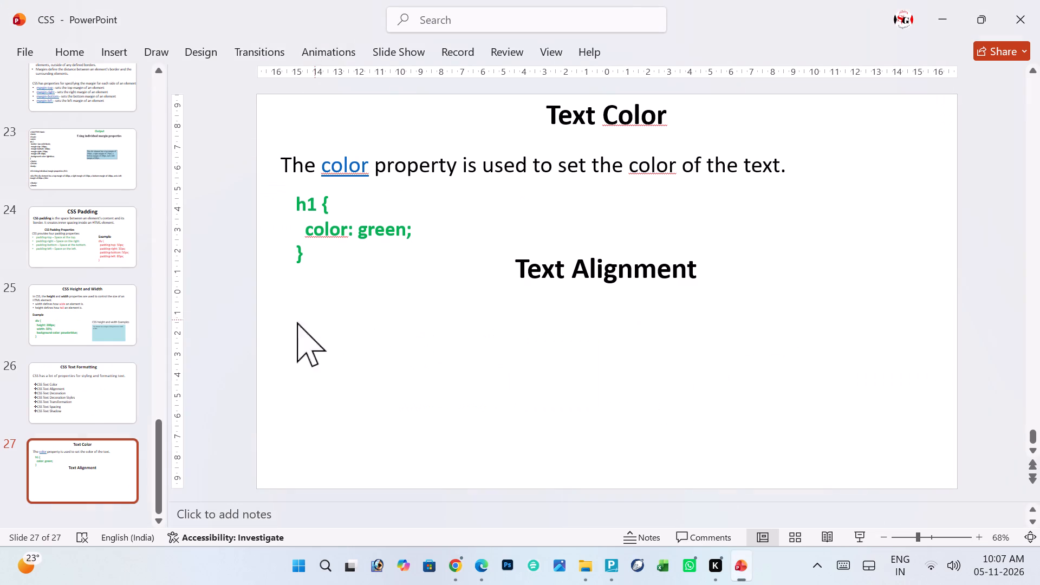
click(269, 316)
drag(269, 316, 430, 337)
key(ctrl+v)
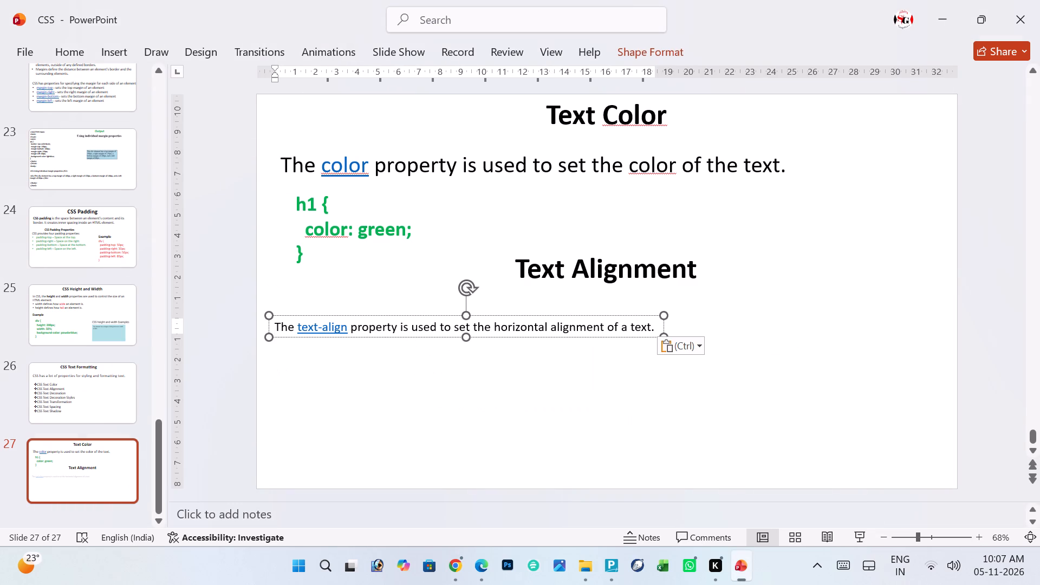
Enlarge the text-align sentence by four size increments so it spans the slide's width.
click(397, 335)
key(ctrl+shift+period)
key(ctrl+shift+period)
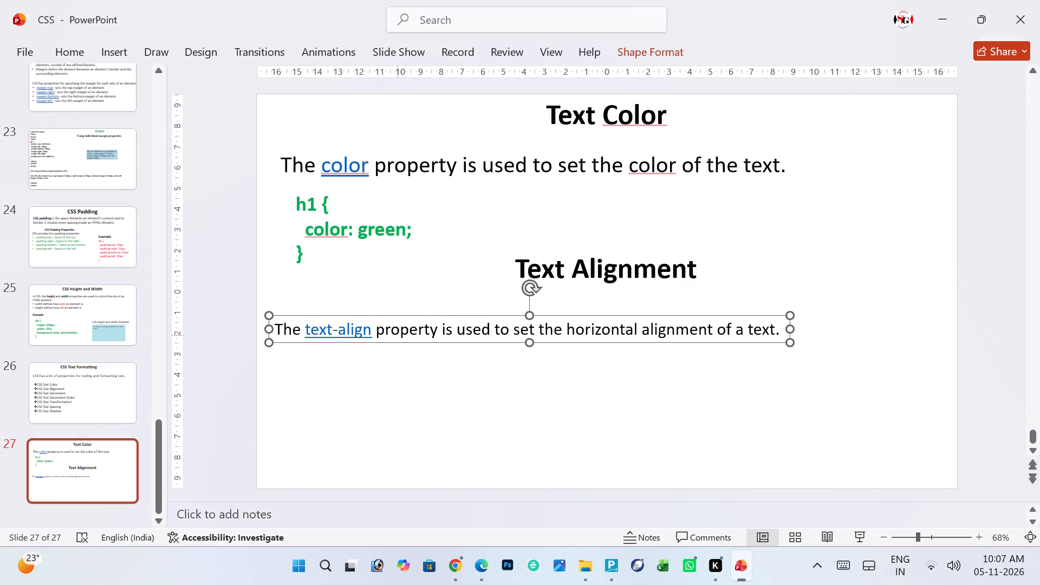
key(ctrl+shift+period)
key(ctrl+shift+period)
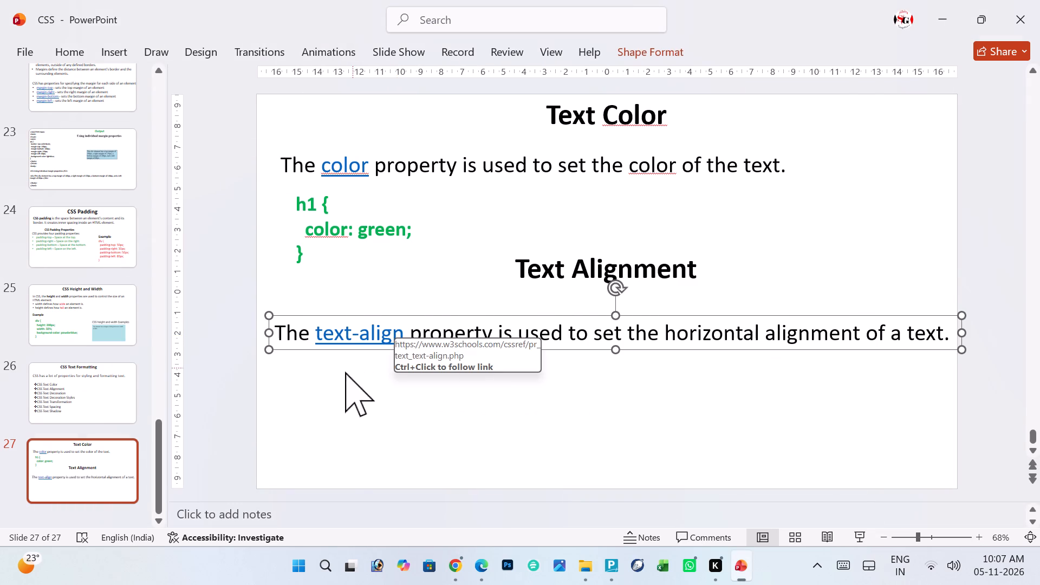
click(332, 377)
Copy the left, right, center and justify value descriptions from W3Schools into a new text box beneath the text-align sentence, without a trailing blank line.
key(alt+Tab)
scroll(372, 392, down, 1)
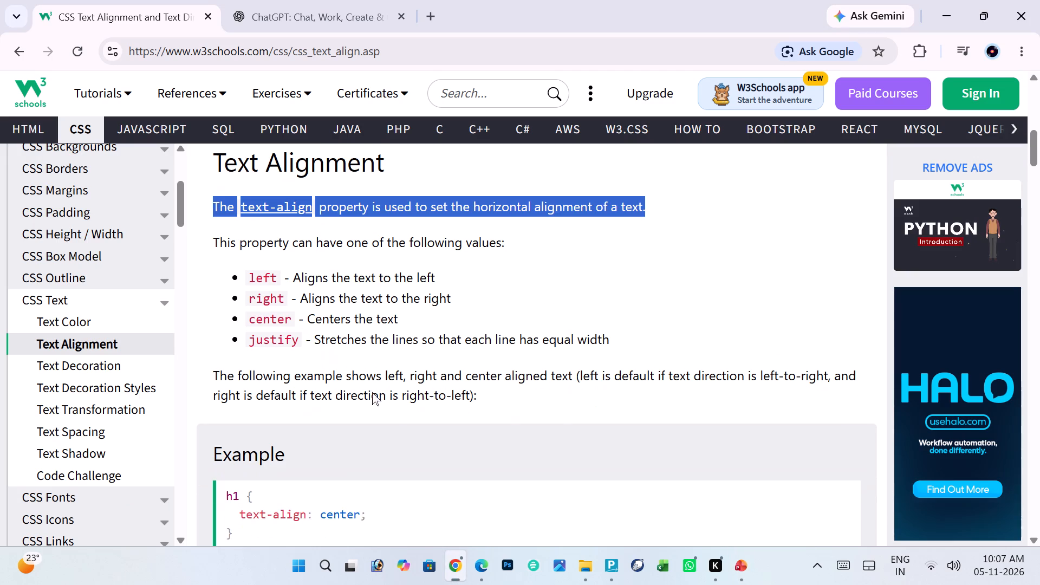
scroll(372, 392, down, 2)
scroll(372, 392, up, 2)
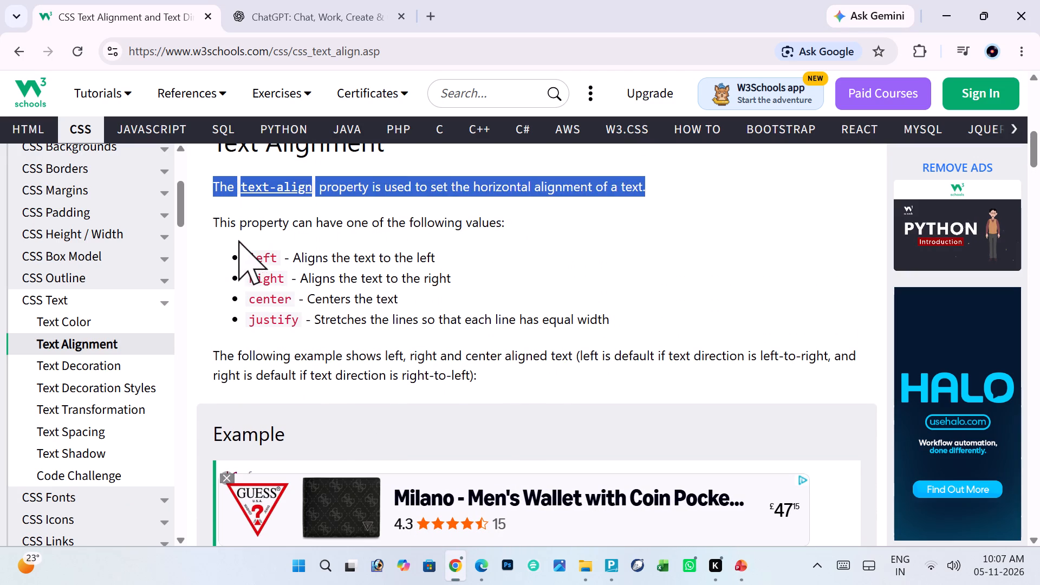
drag(252, 257, 446, 324)
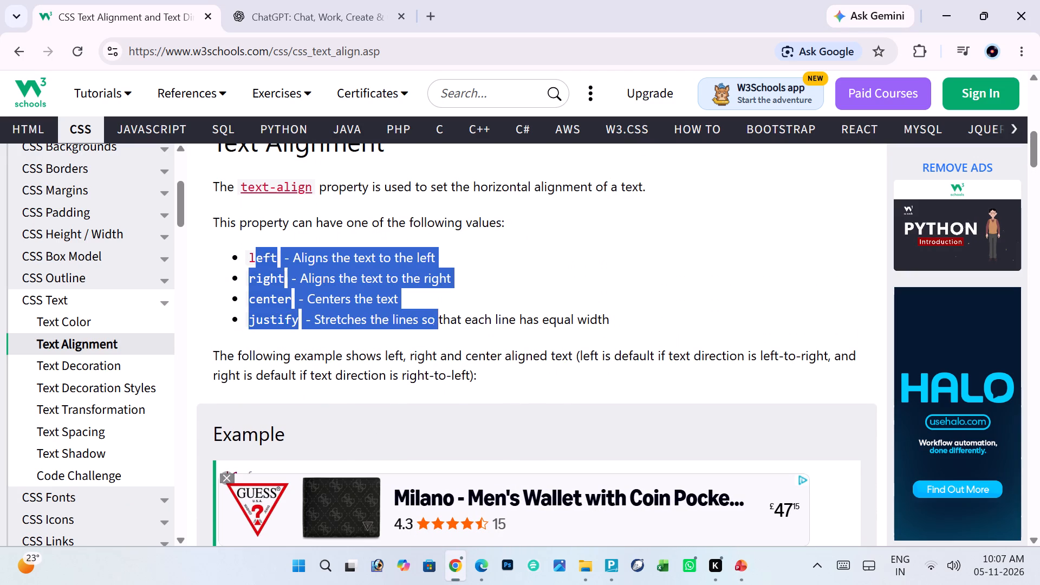
drag(446, 324, 627, 322)
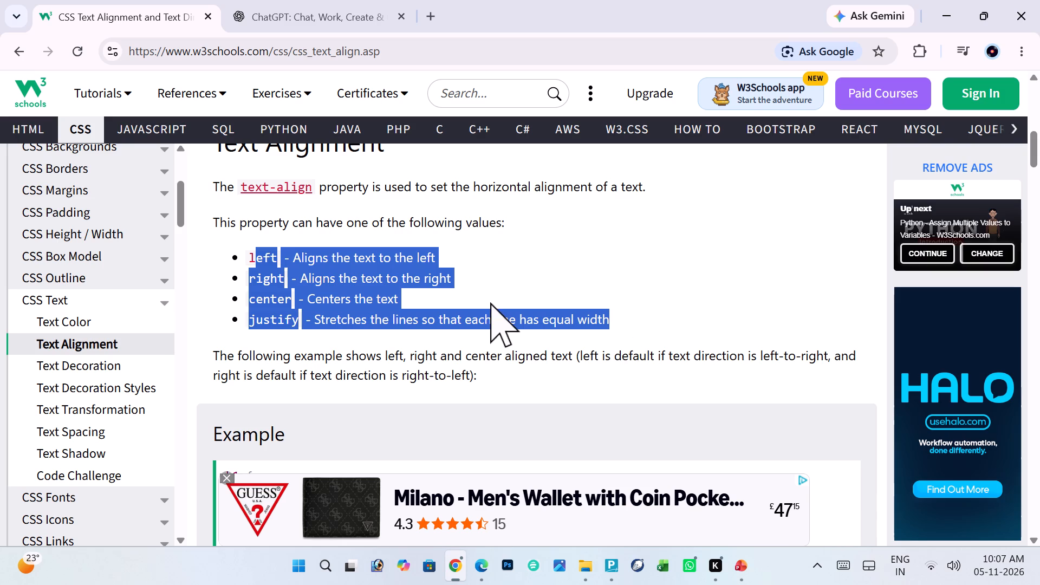
click(490, 302)
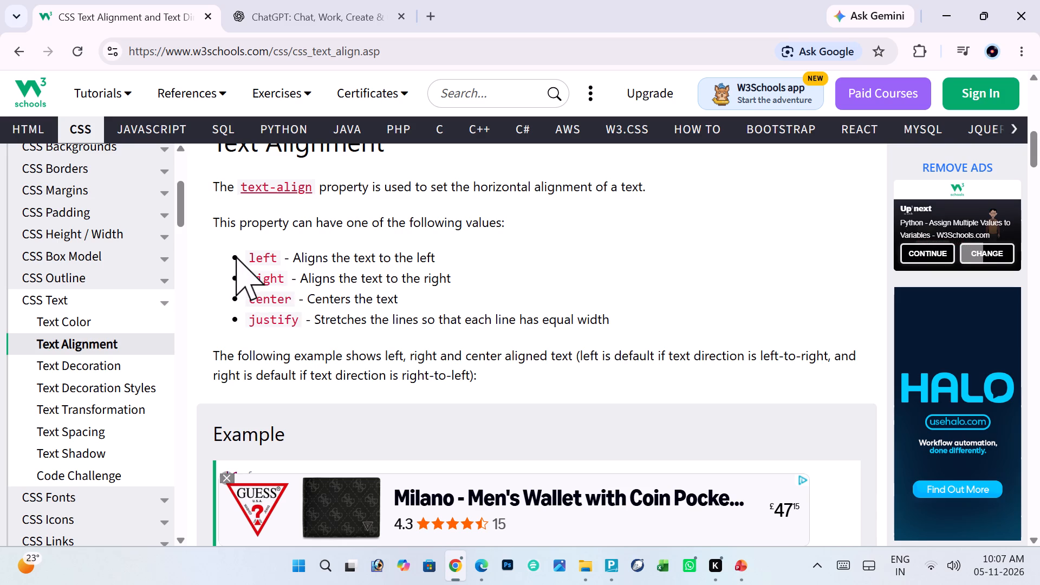
drag(251, 258, 601, 321)
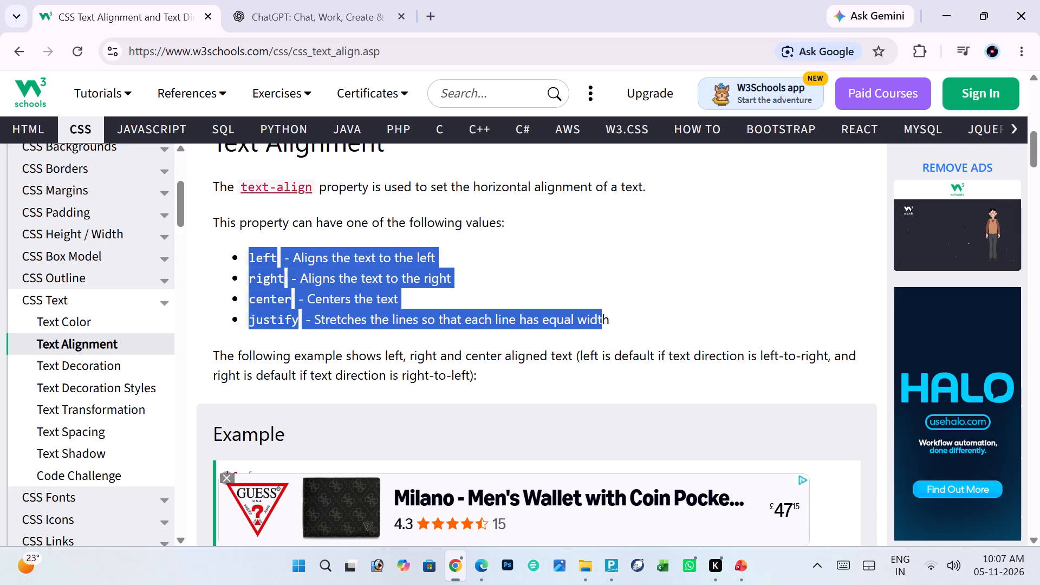
drag(601, 321, 619, 326)
key(ctrl+c)
key(alt+Tab)
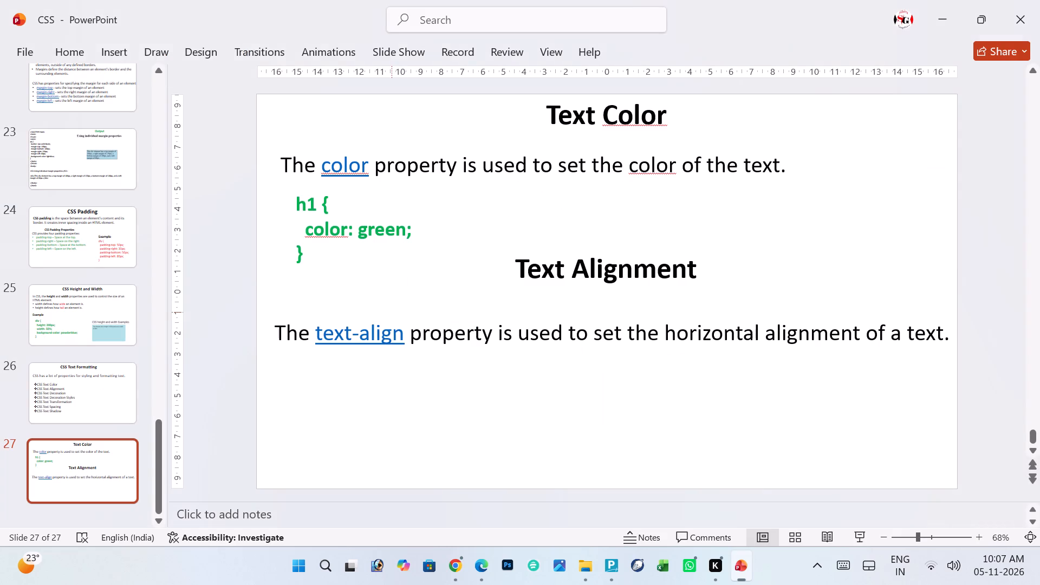
double_click(278, 369)
key(ctrl+v)
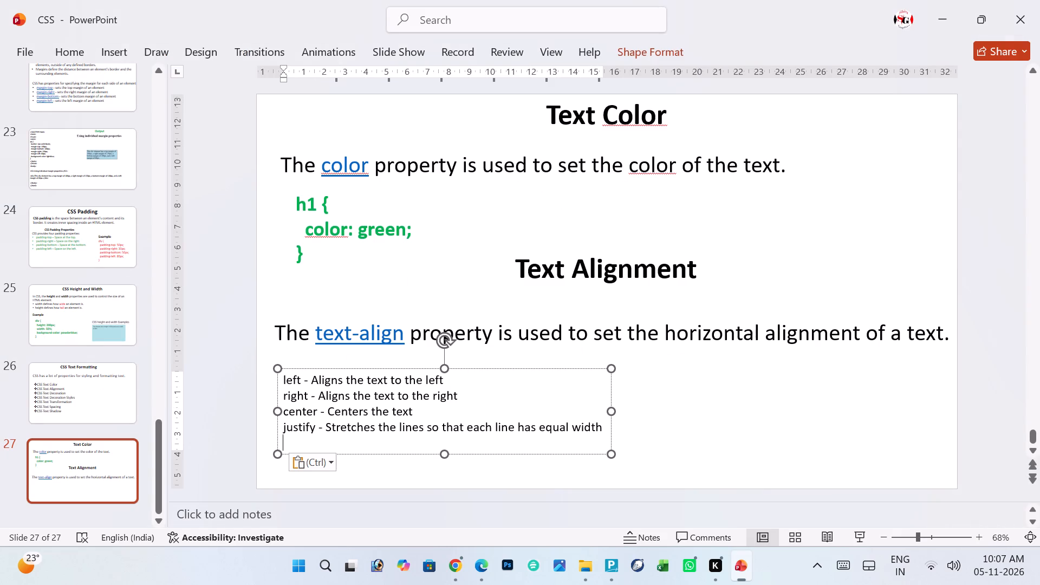
key(BackSpace)
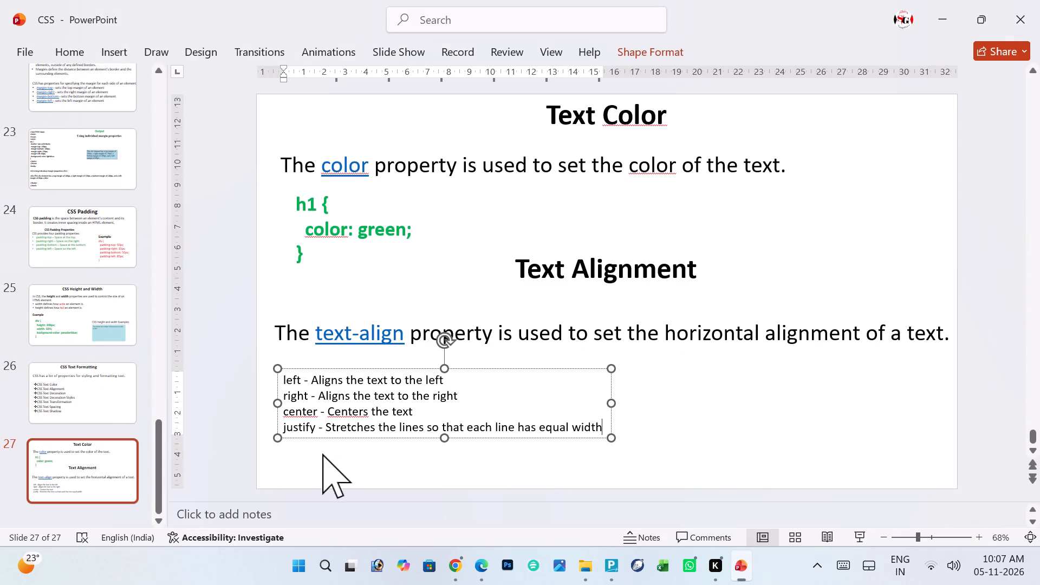
Enlarge the alignment values list by two size increments and move it up closer to the text-align sentence.
click(343, 441)
key(ctrl+shift+period)
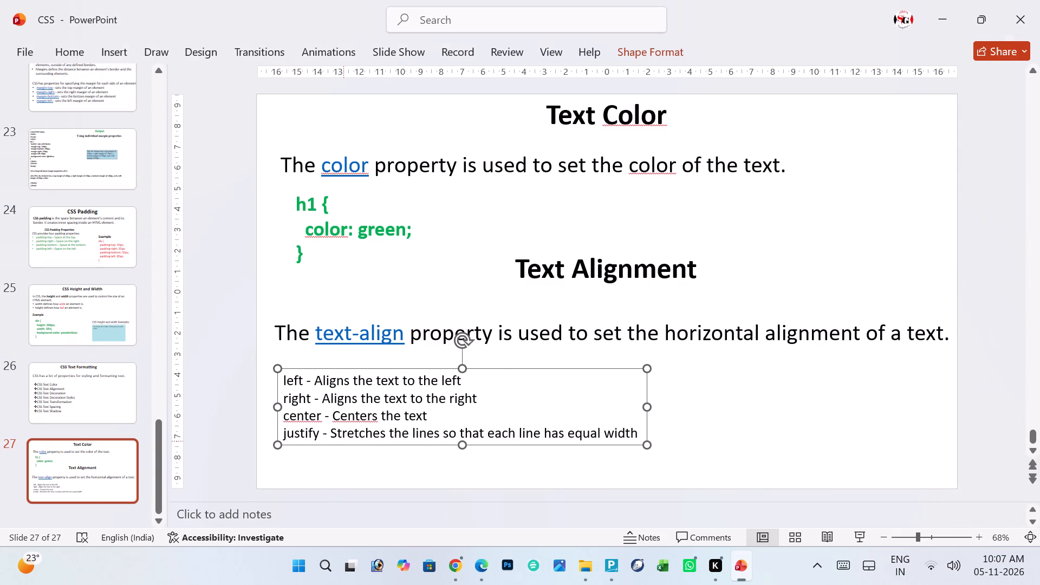
key(ctrl+shift+period)
drag(346, 459, 342, 444)
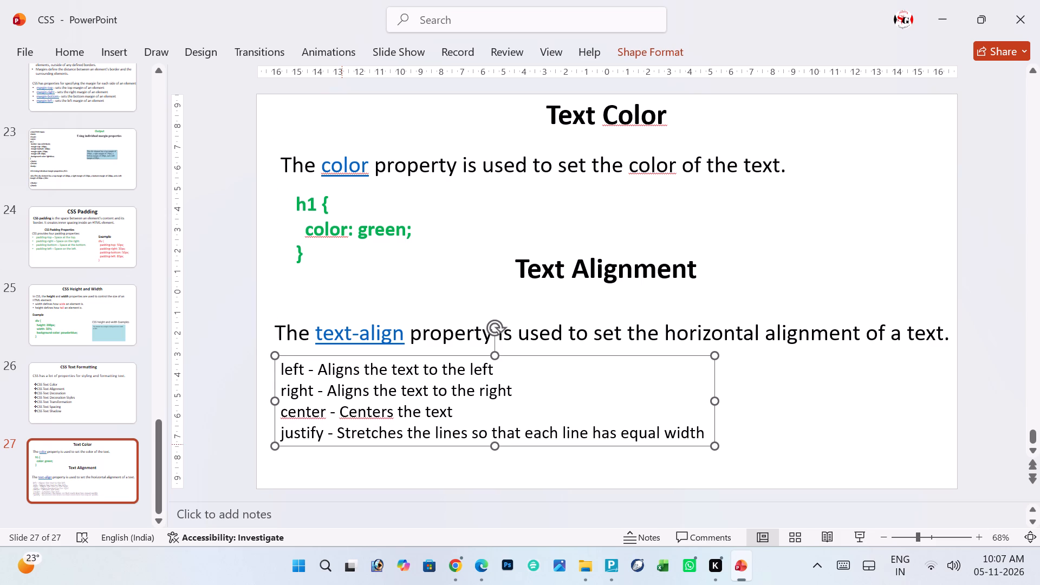
Make the alignment values list bold and format its four lines with round bullets.
key(ctrl+b)
click(71, 50)
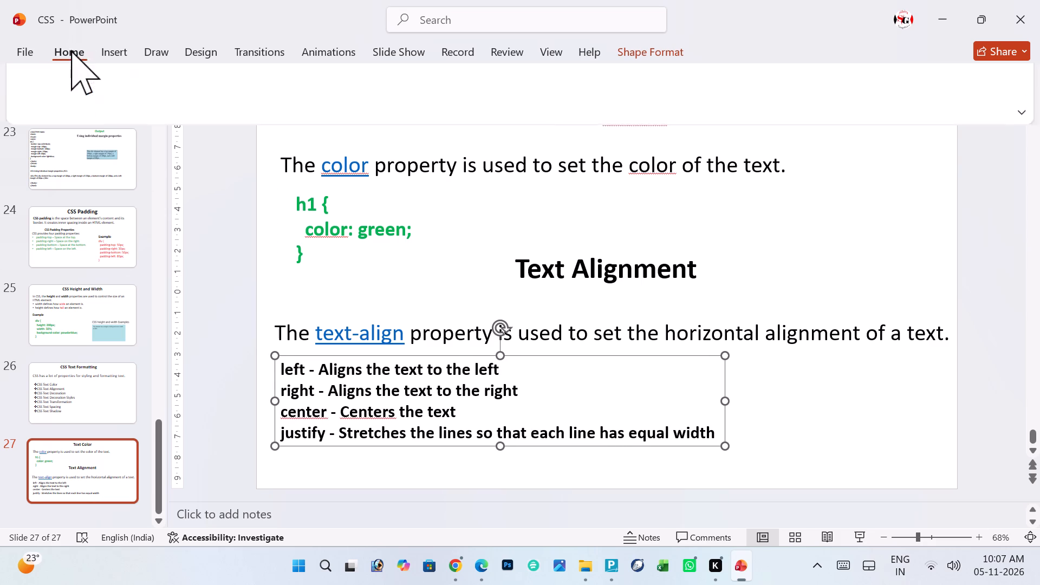
click(478, 81)
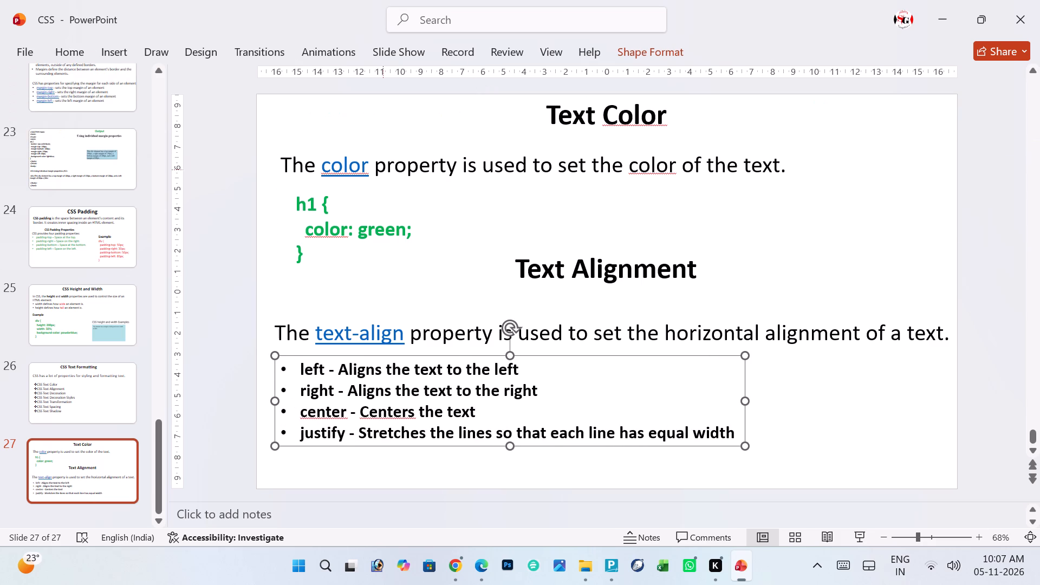
click(220, 343)
Copy the h1, h2 and h3 text-align example code from W3Schools into a new text box beside the alignment values list on slide 27.
key(alt+Tab)
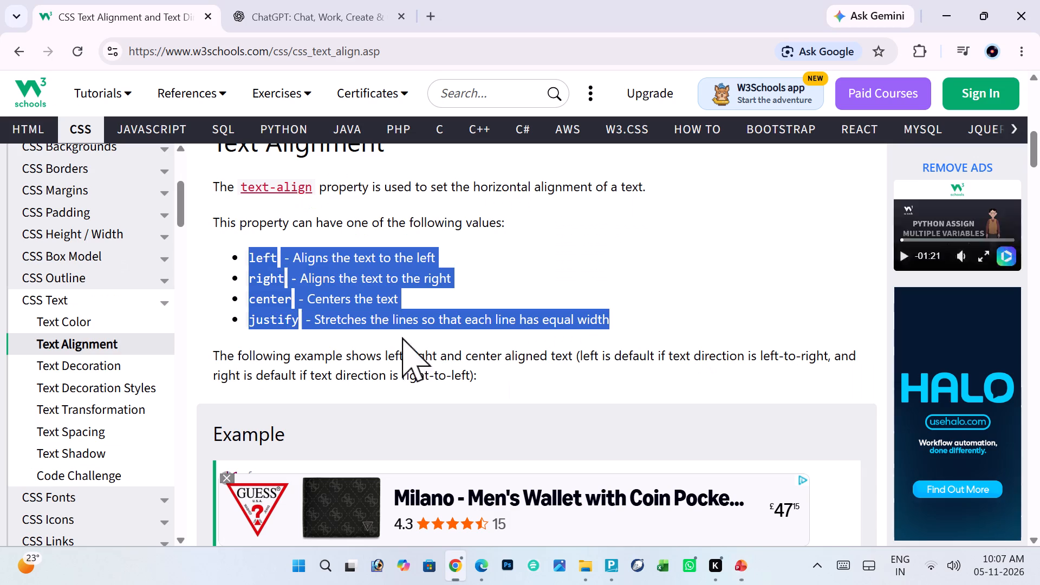
scroll(394, 393, down, 4)
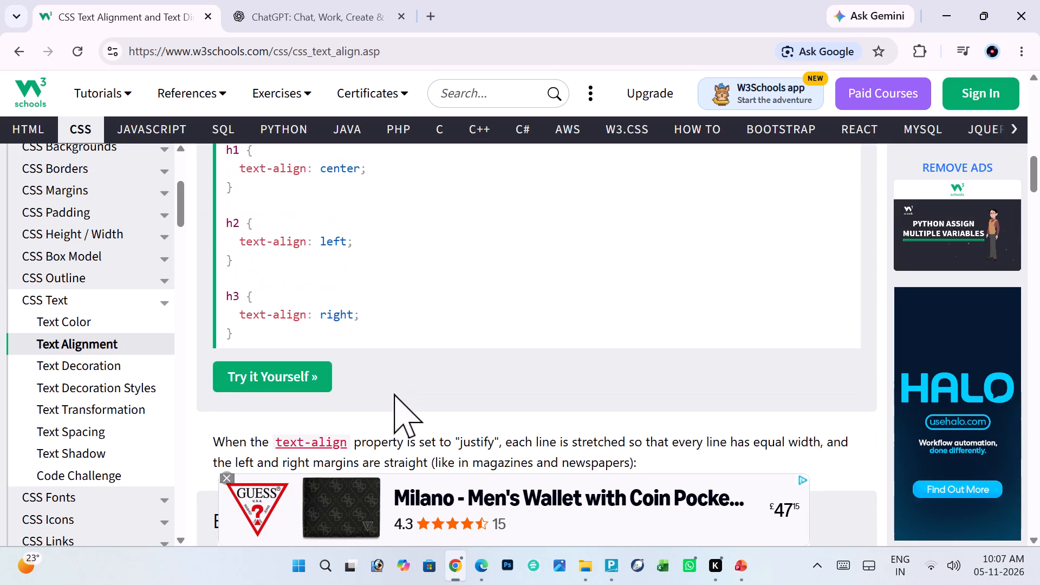
scroll(394, 393, down, 3)
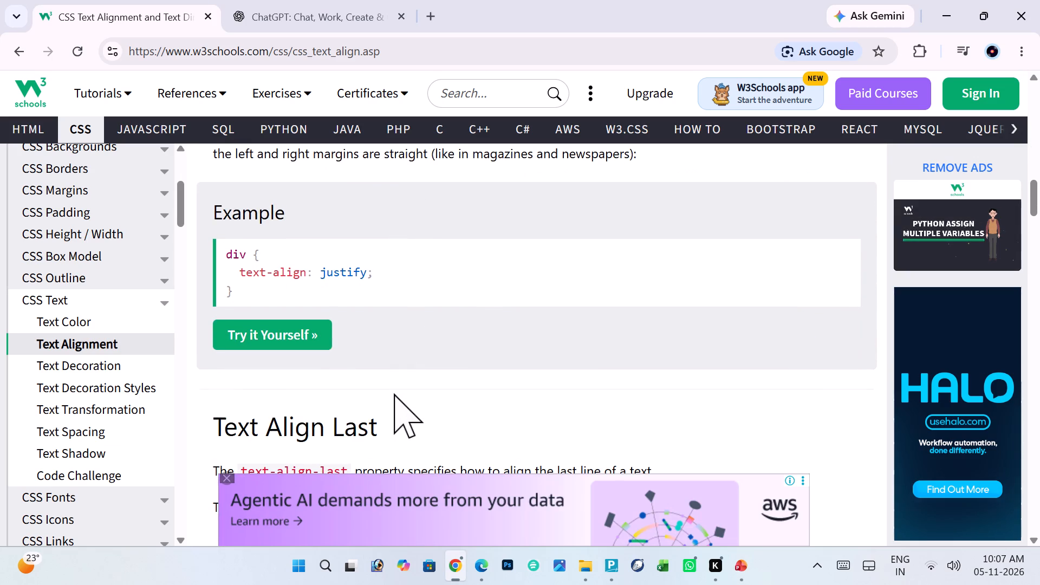
scroll(394, 393, up, 2)
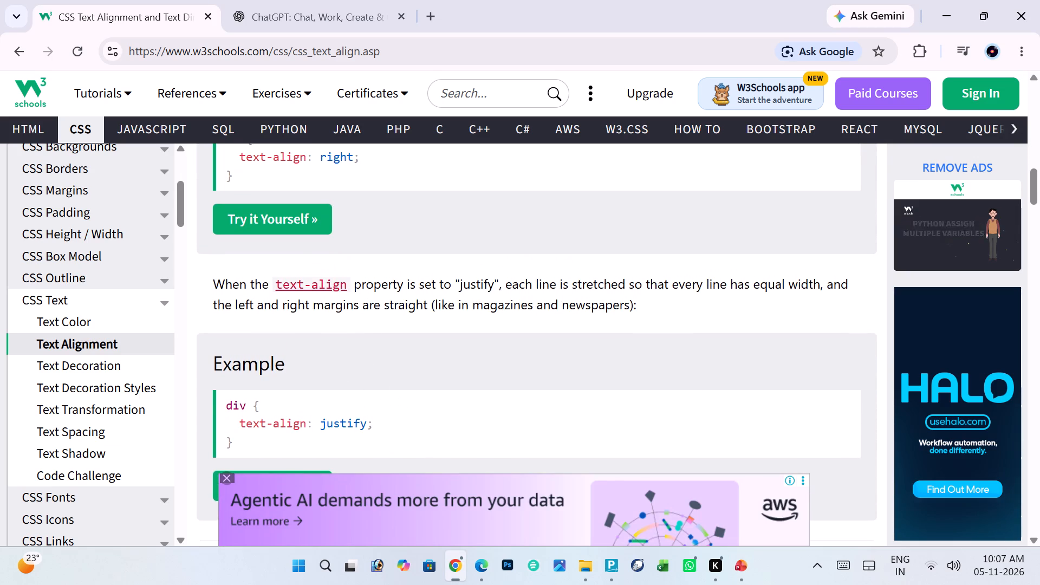
scroll(324, 362, up, 1)
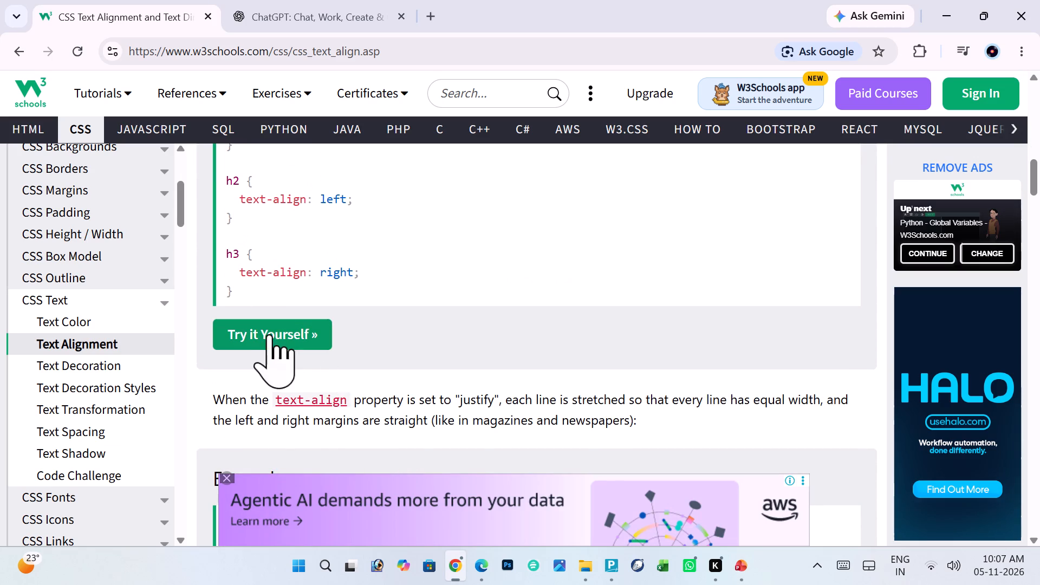
scroll(308, 300, up, 1)
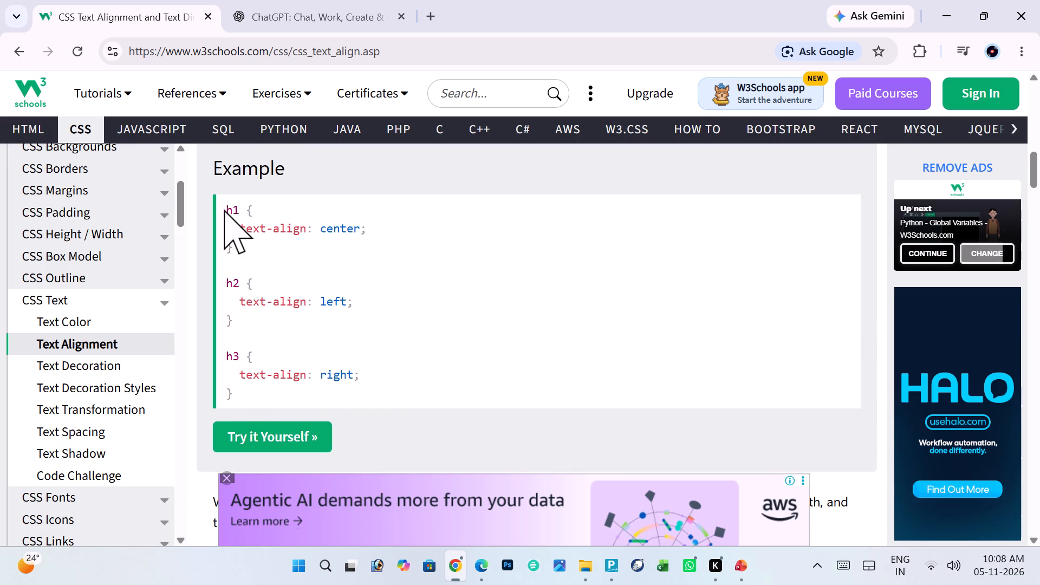
drag(228, 209, 289, 389)
key(ctrl+c)
key(alt+Tab)
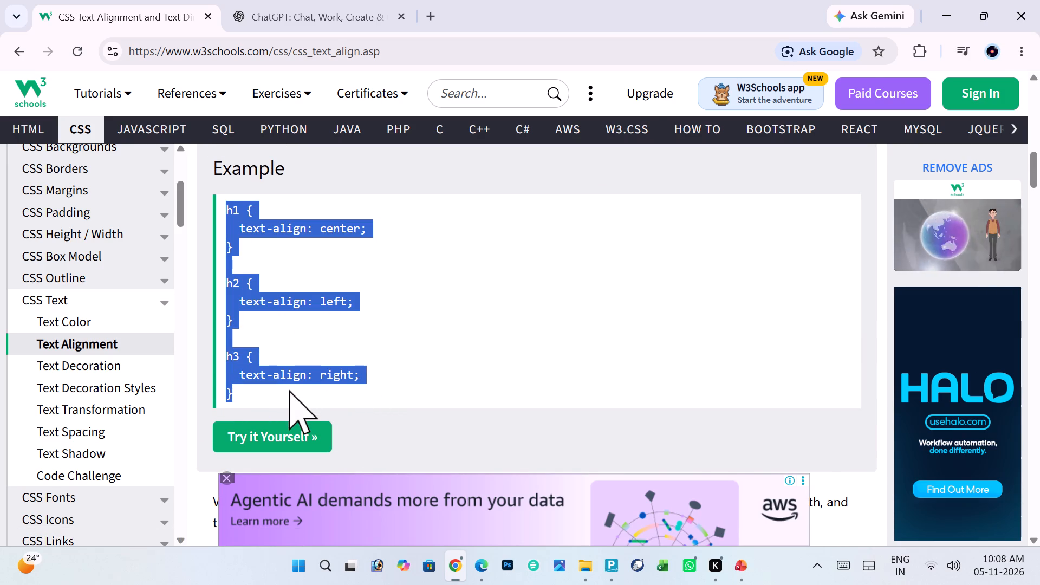
double_click(759, 369)
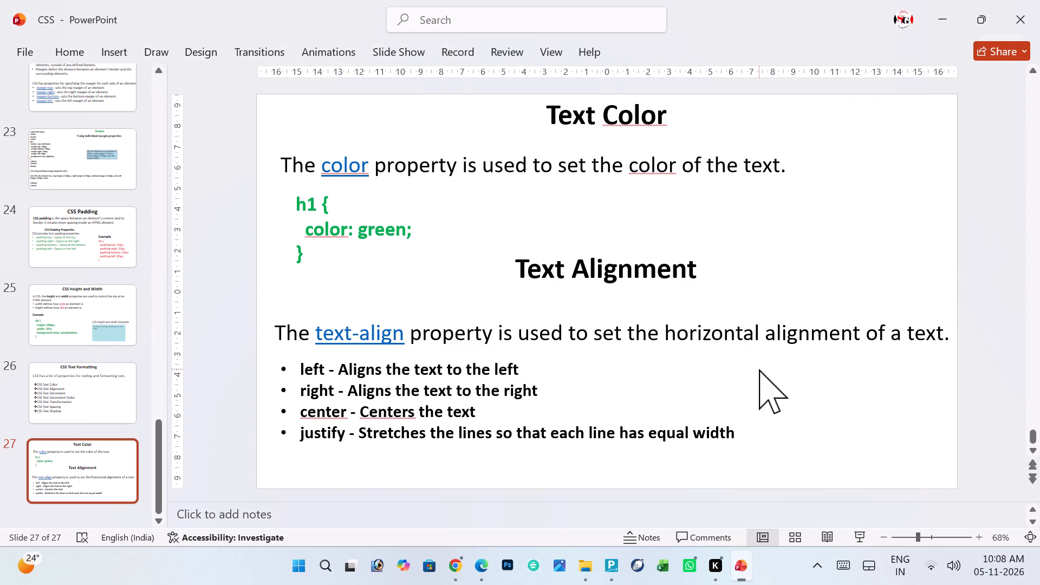
key(ctrl+v)
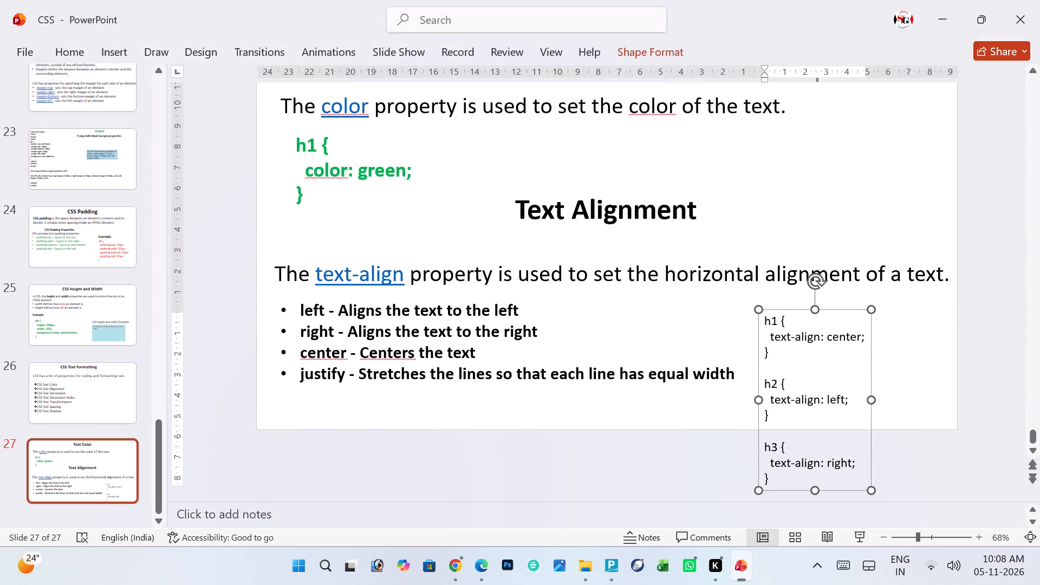
Remove the blank lines between the h1, h2 and h3 rules in the text-align example code.
click(782, 367)
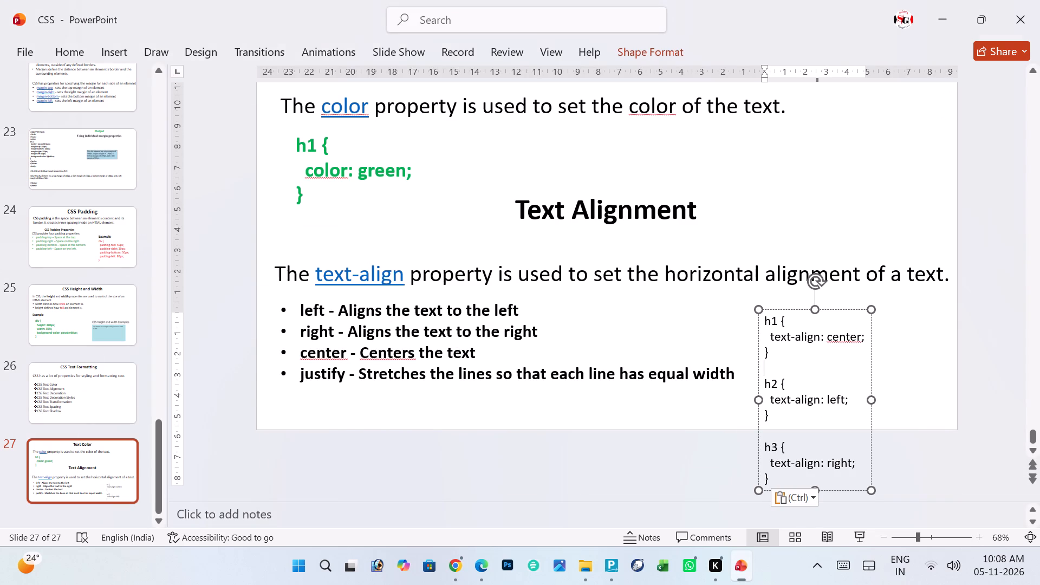
key(BackSpace)
click(784, 431)
key(BackSpace)
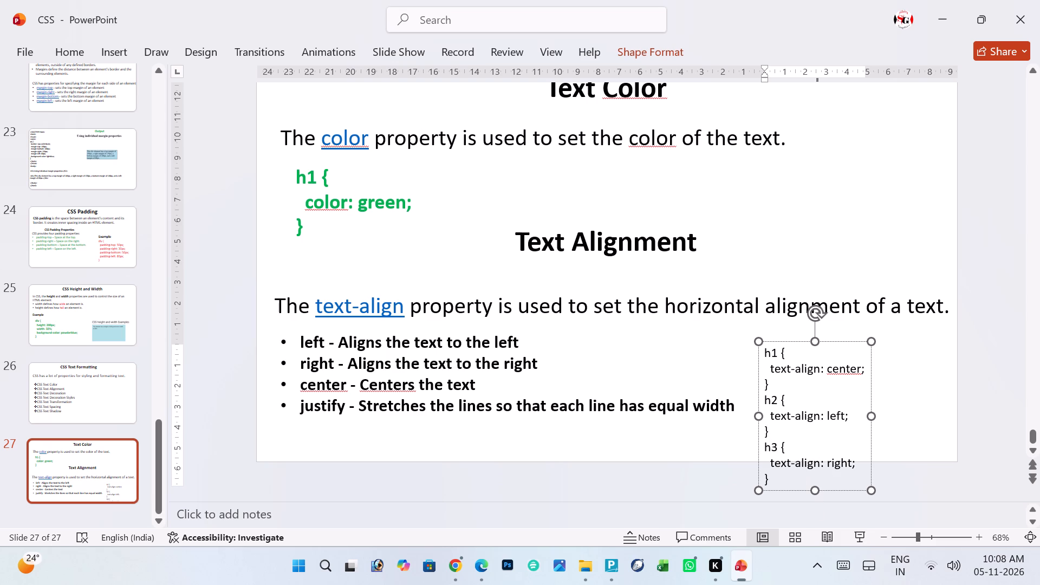
Widen the text-align code box and position it beside the bulleted list, just beneath the text-align sentence.
drag(795, 493, 812, 459)
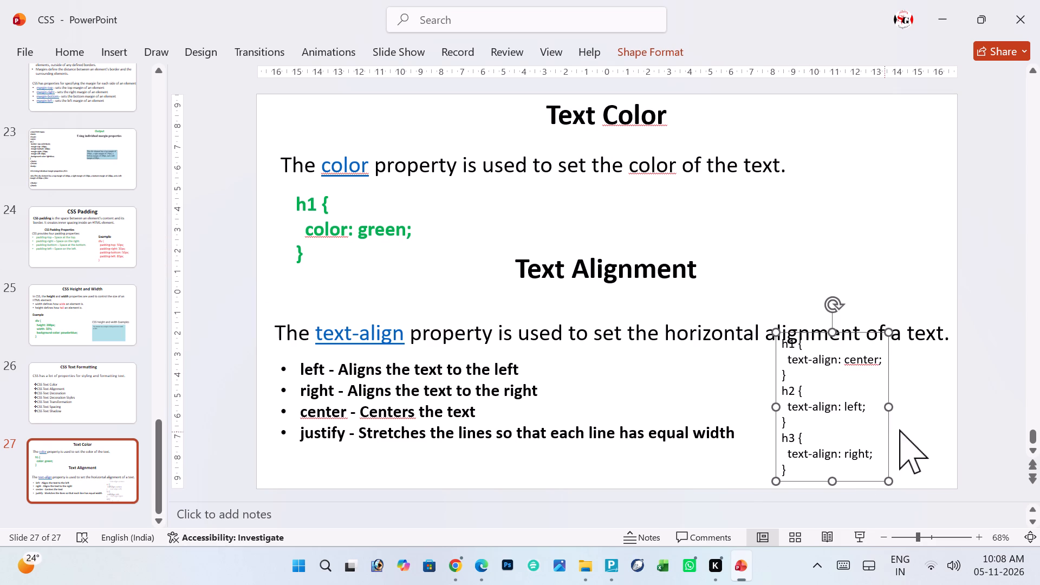
drag(890, 412, 970, 399)
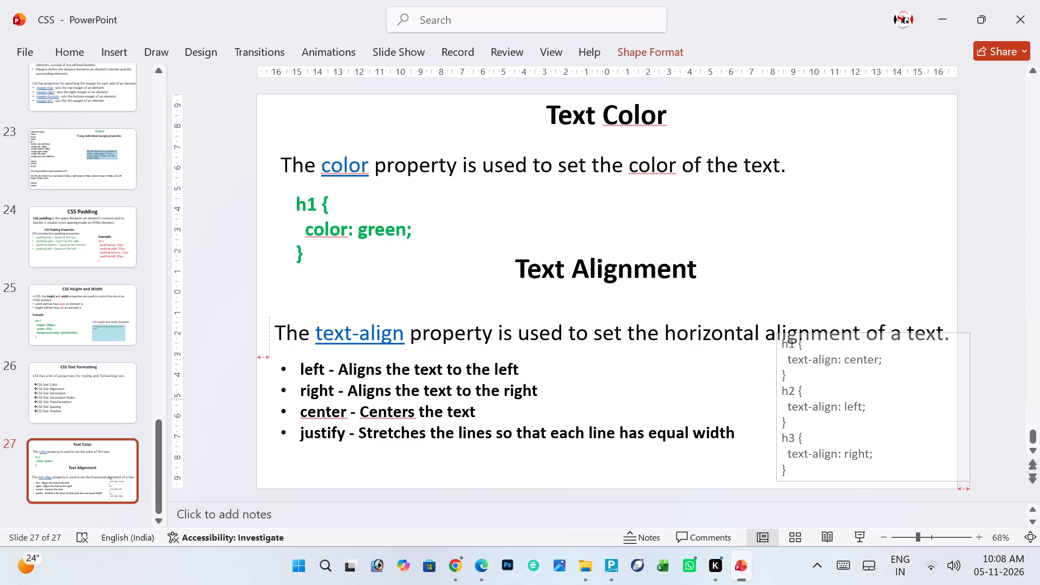
drag(781, 404, 750, 412)
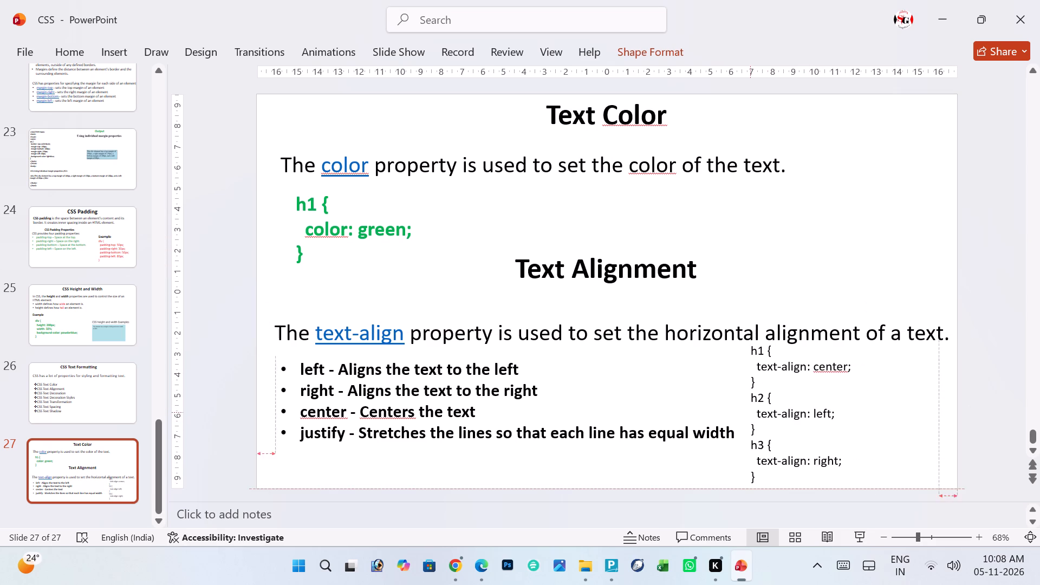
drag(750, 412, 752, 422)
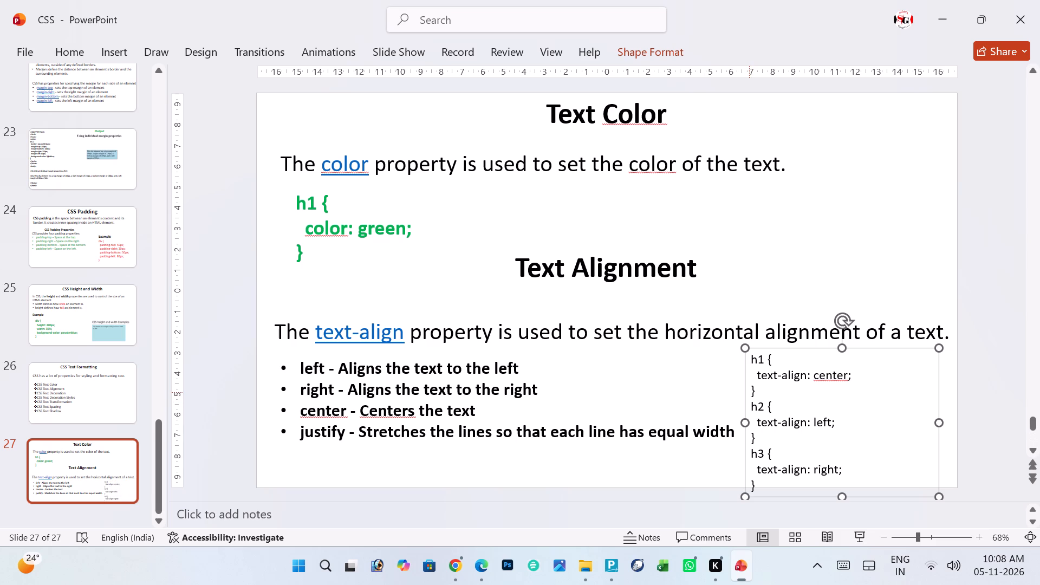
Collapse the h1, h2 and h3 rules in the text-align code so that each one sits on a single line.
click(751, 377)
key(BackSpace)
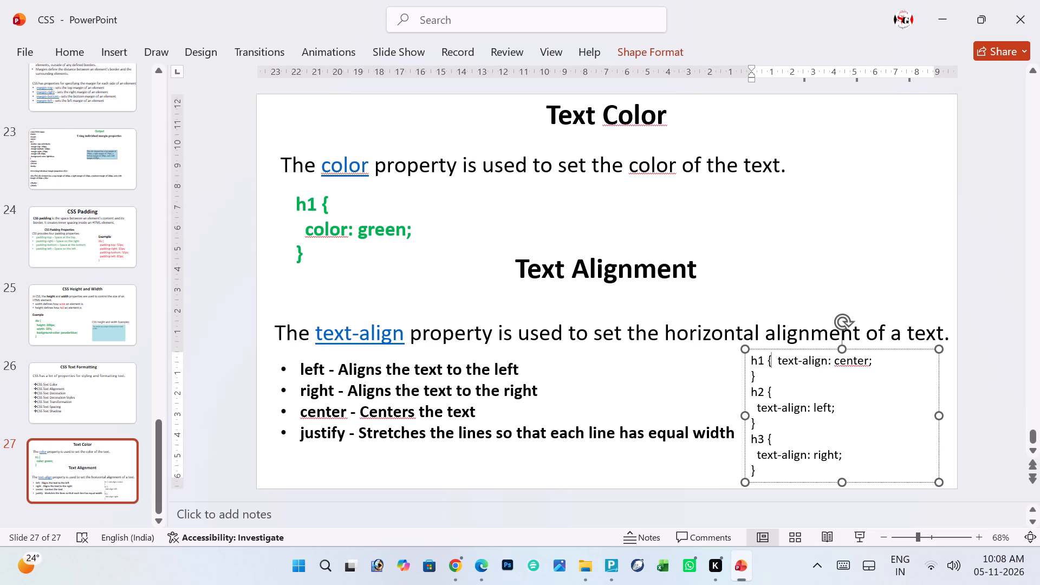
click(752, 375)
key(BackSpace)
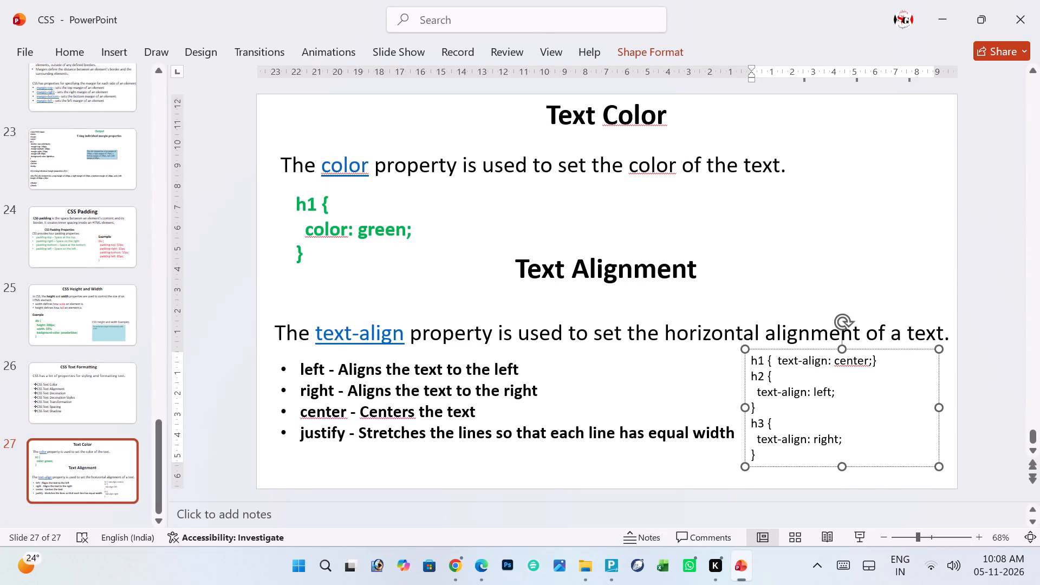
click(753, 397)
key(BackSpace)
key(BackSpace)
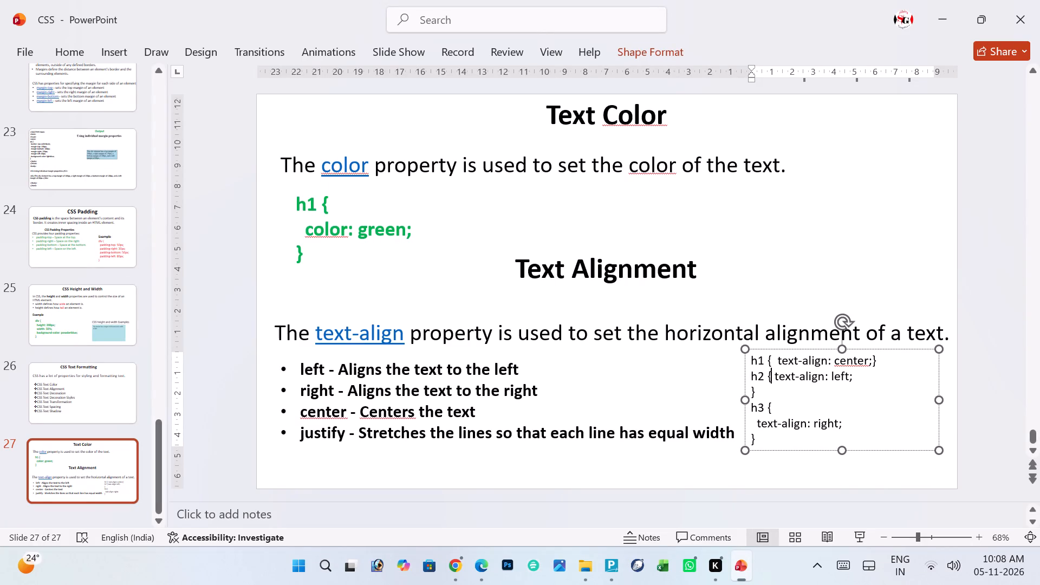
click(751, 394)
key(BackSpace)
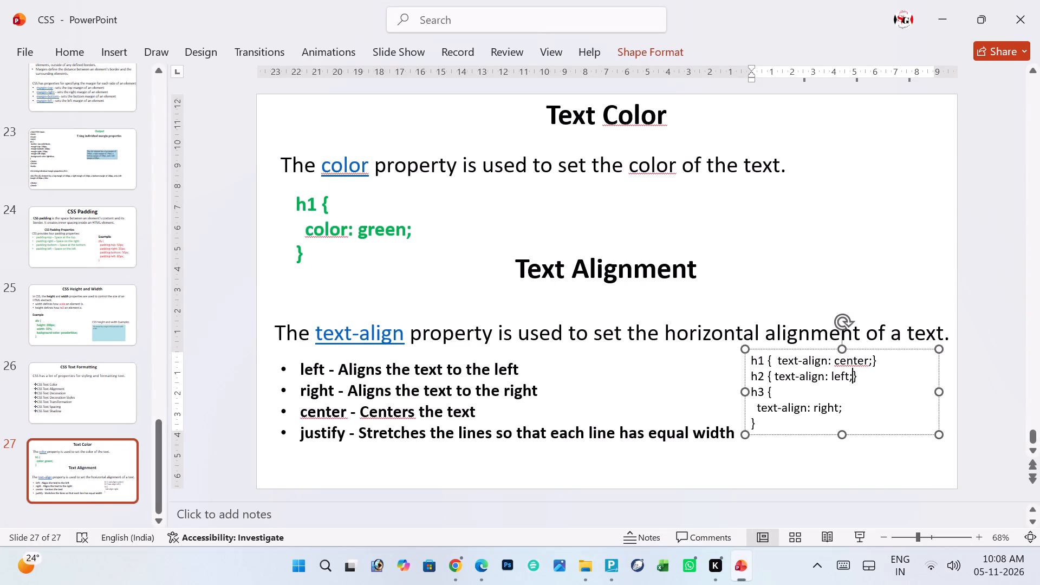
click(753, 414)
key(BackSpace)
key(BackSpace)
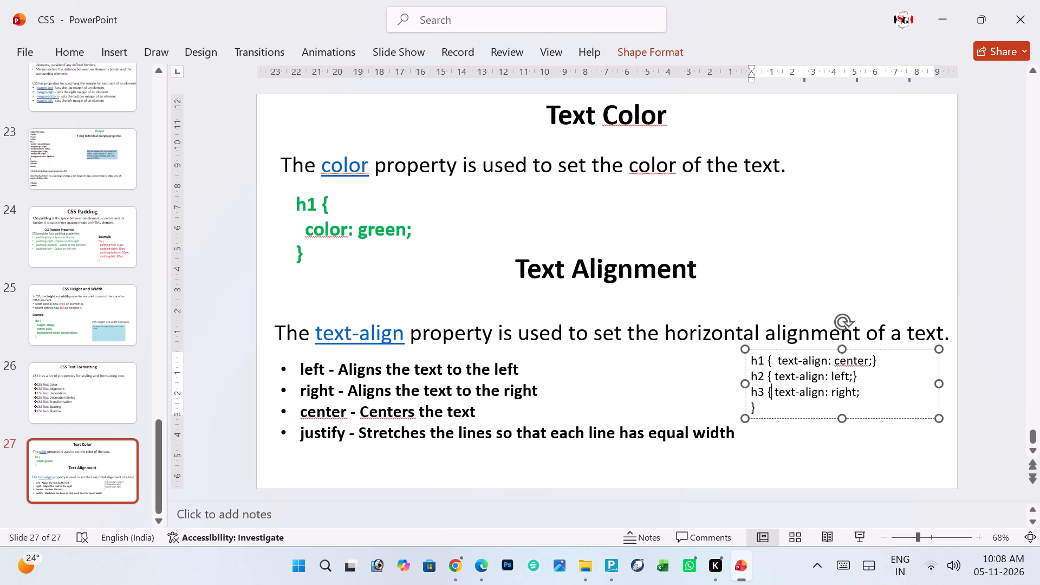
click(752, 407)
key(BackSpace)
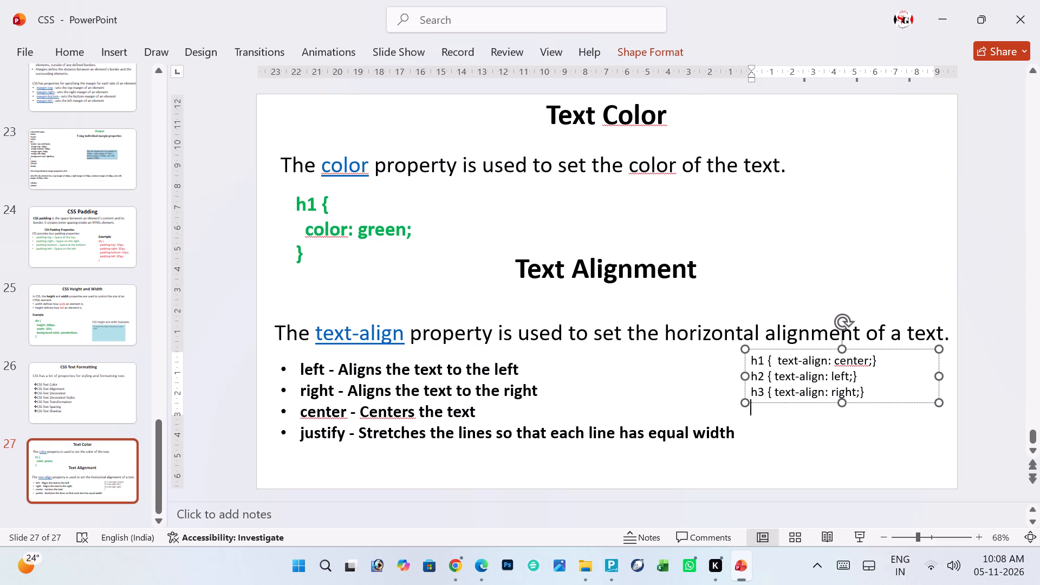
Make the h1, h2 and h3 text-align example code green and bold.
click(798, 398)
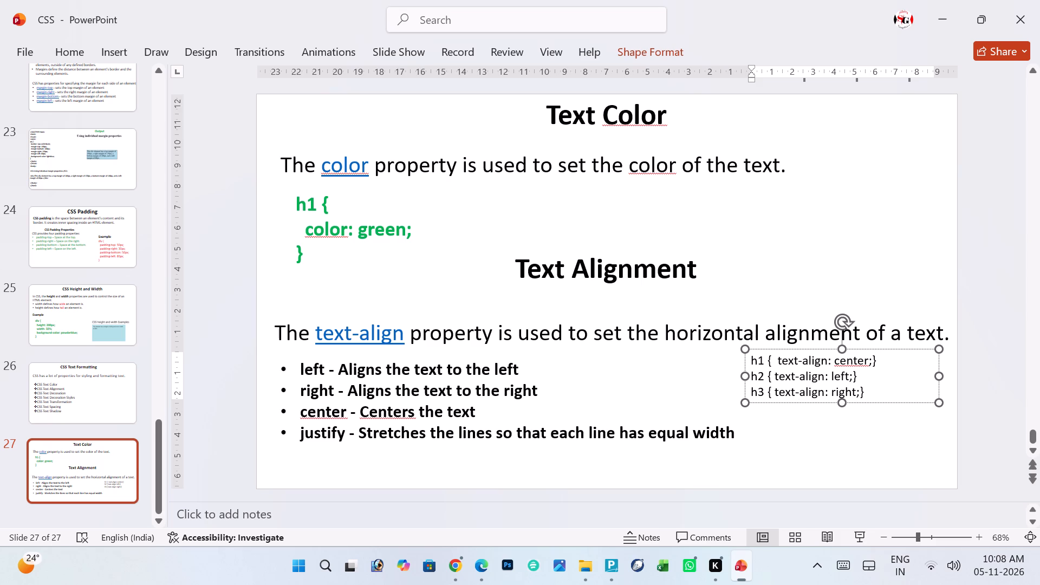
click(792, 402)
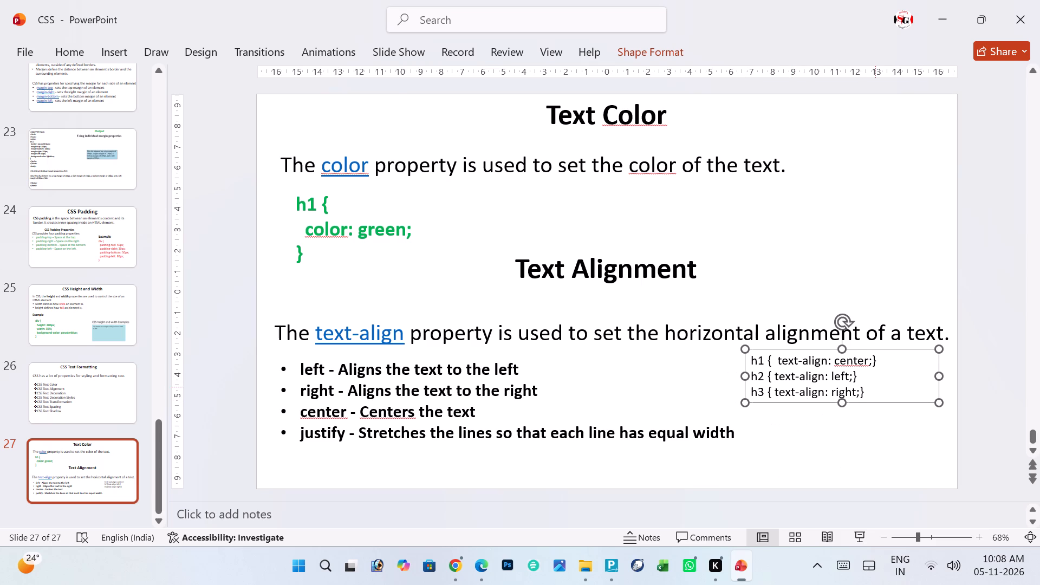
drag(875, 387, 729, 346)
click(887, 313)
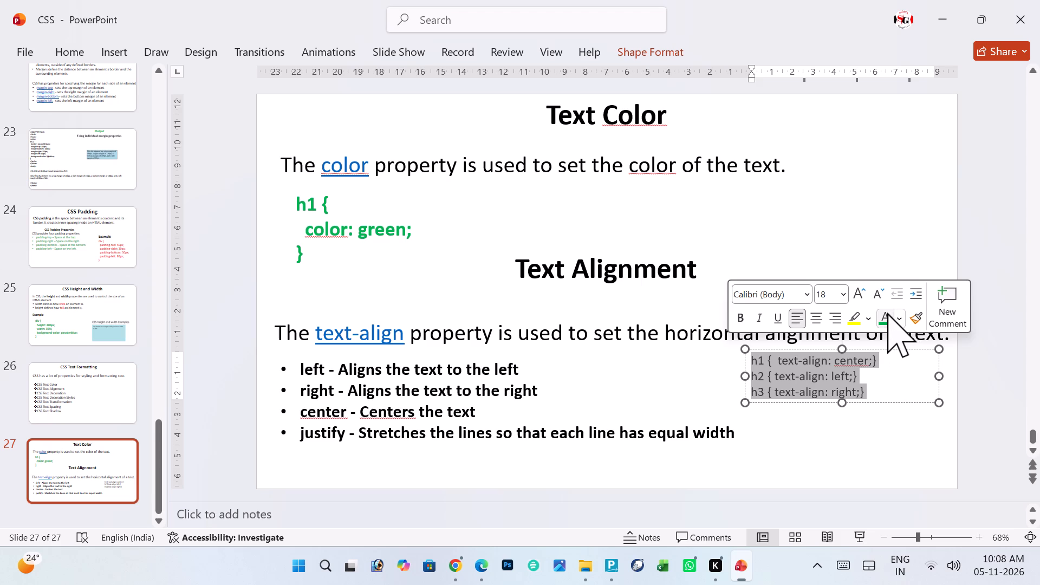
click(886, 405)
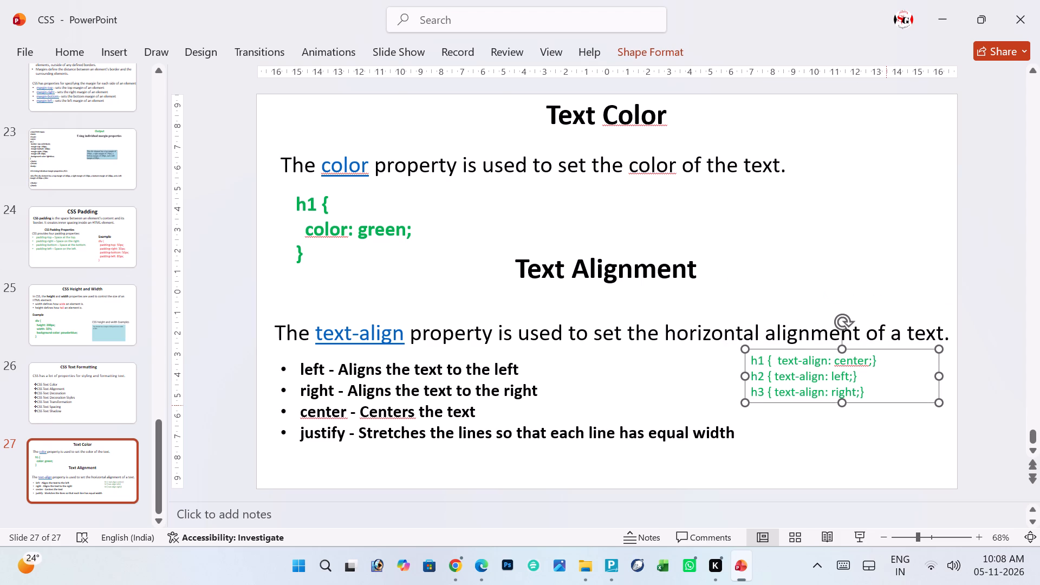
key(ctrl+b)
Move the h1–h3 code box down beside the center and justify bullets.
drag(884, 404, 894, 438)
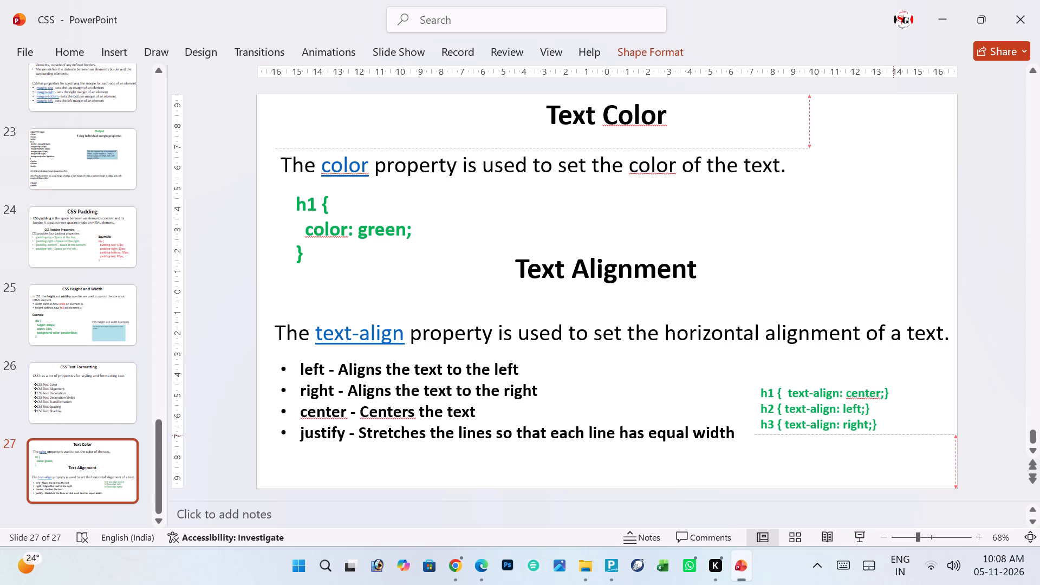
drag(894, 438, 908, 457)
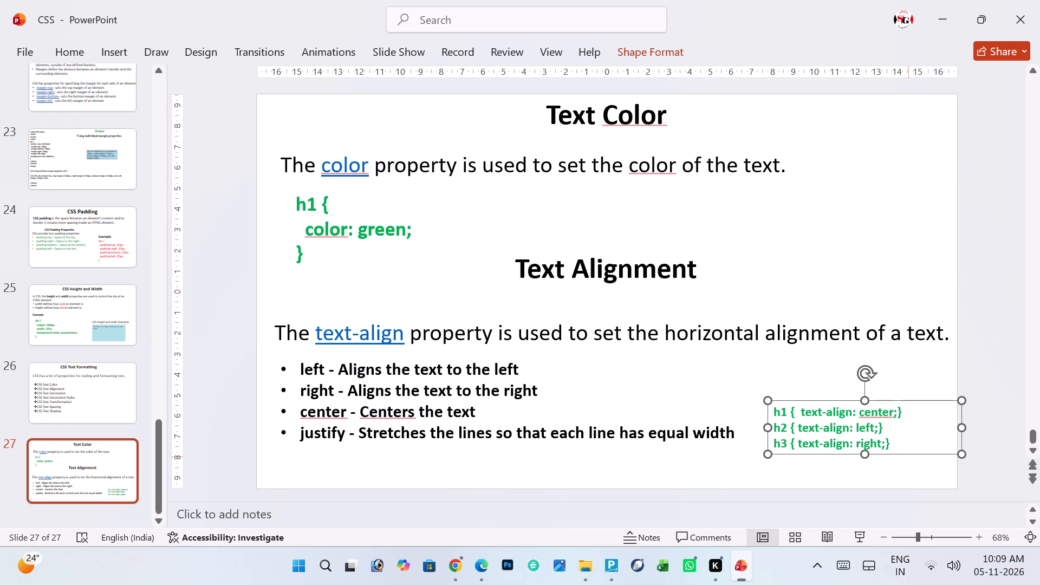
Save the CSS presentation.
click(210, 274)
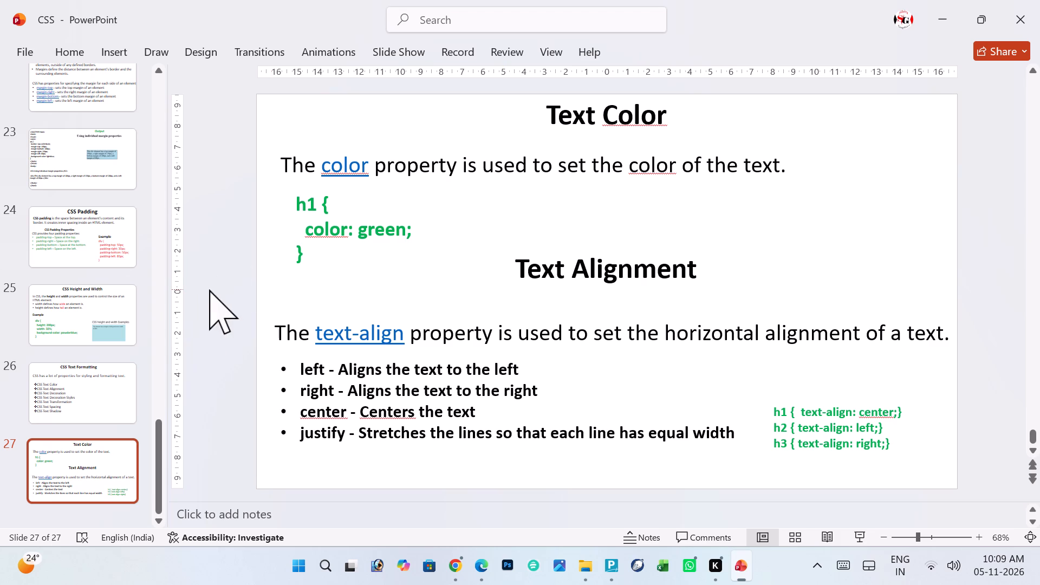
click(209, 289)
key(ctrl+s)
click(230, 320)
key(Down)
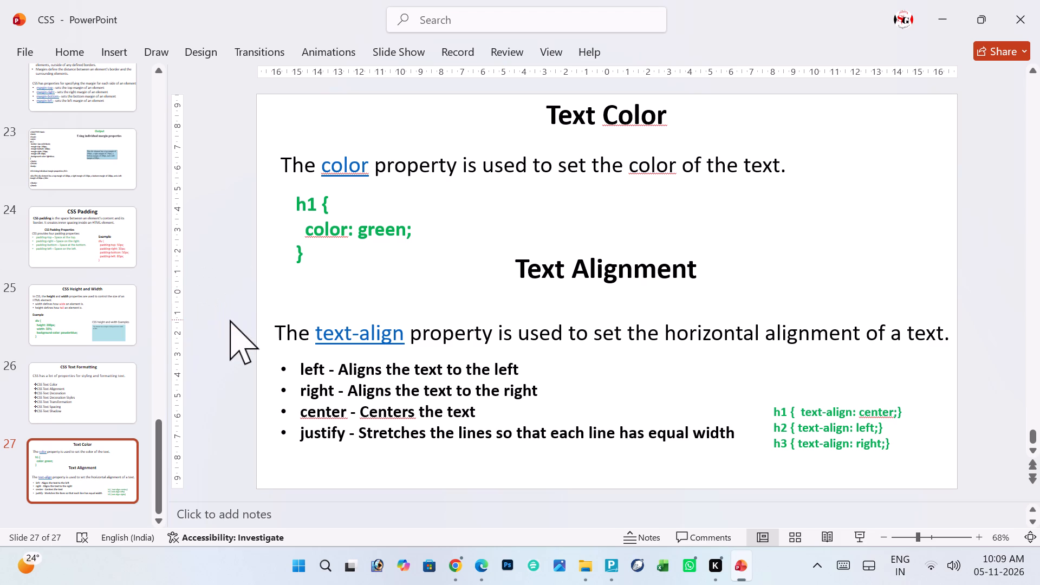
click(230, 320)
Copy the div text-align: justify example code from the W3Schools Text Alignment page in Chrome and return to PowerPoint.
click(896, 444)
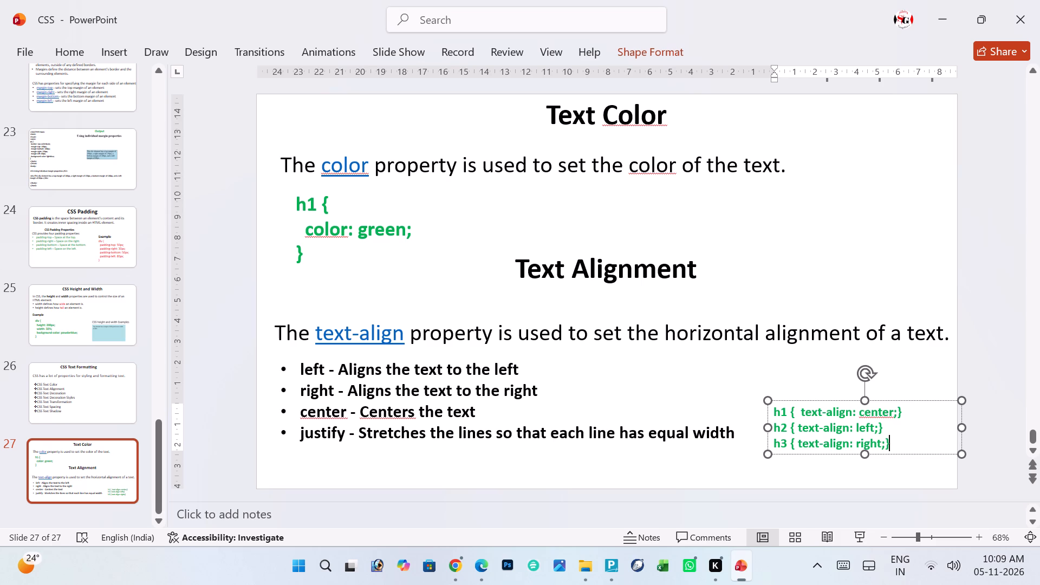
key(alt+Tab)
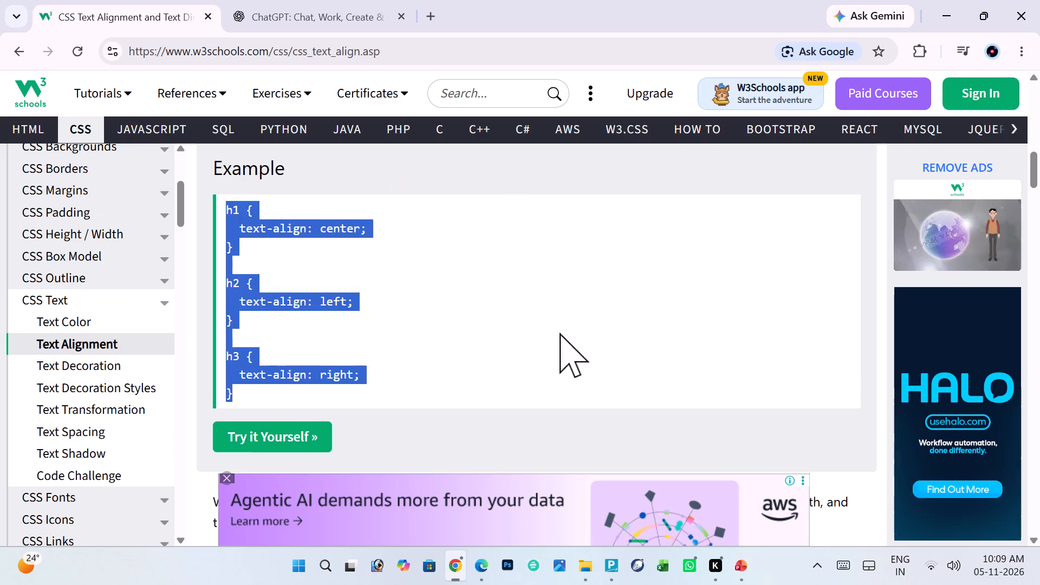
scroll(538, 322, down, 2)
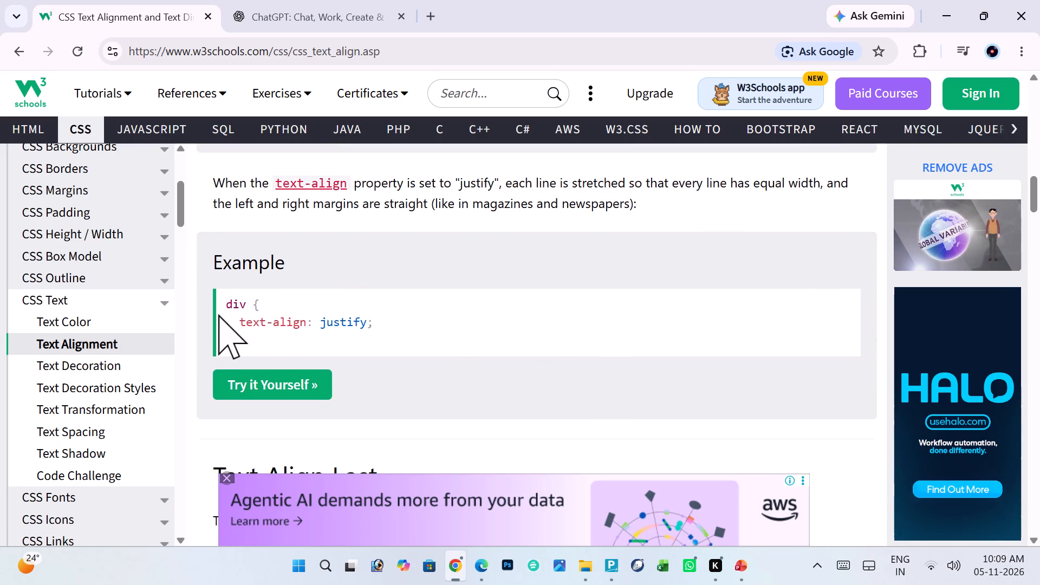
drag(226, 304, 258, 340)
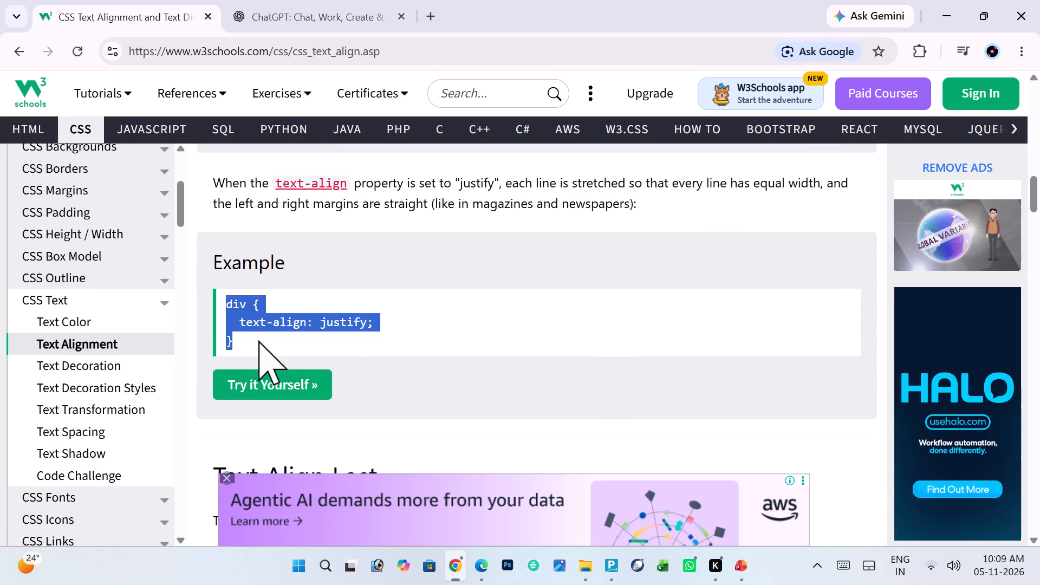
key(ctrl+c)
key(alt+Tab)
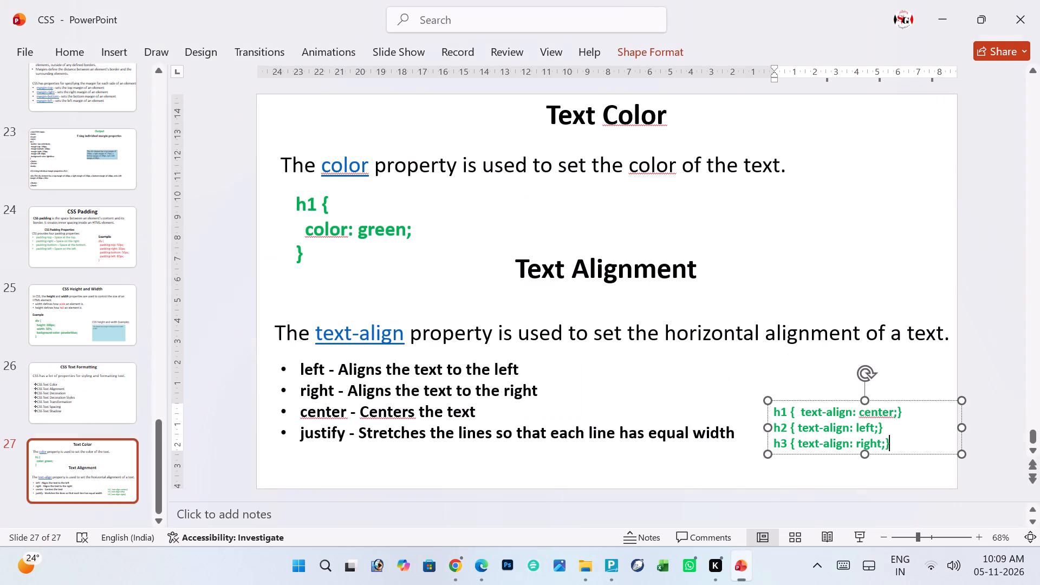
Move the h1–h3 code box up just beneath the text-align sentence and place a duplicate directly below it.
drag(797, 401, 792, 352)
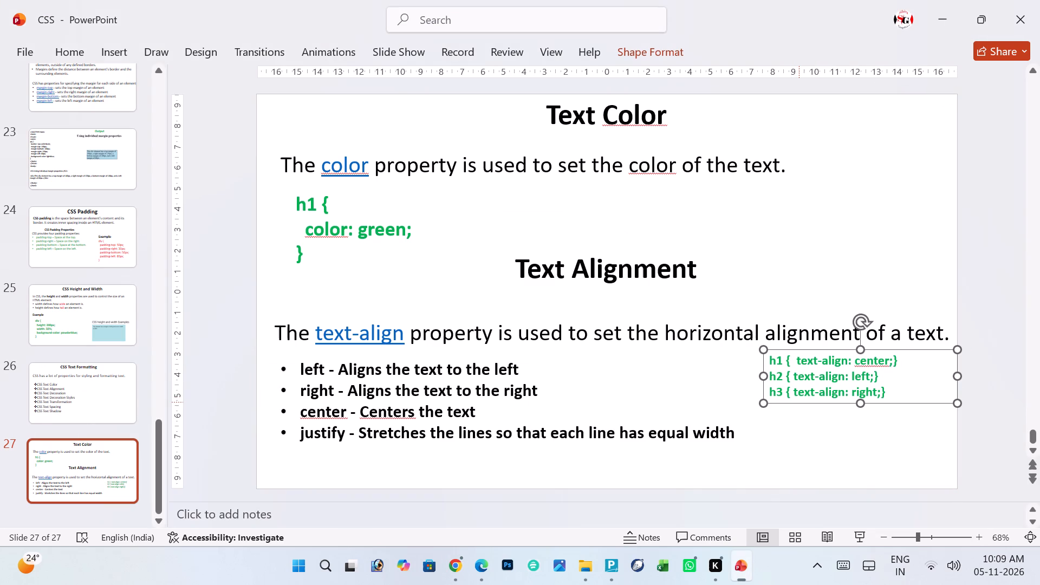
ctrl+drag(800, 402, 804, 463)
Replace all the text in the duplicated code box with the copied div text-align: justify rule.
click(875, 452)
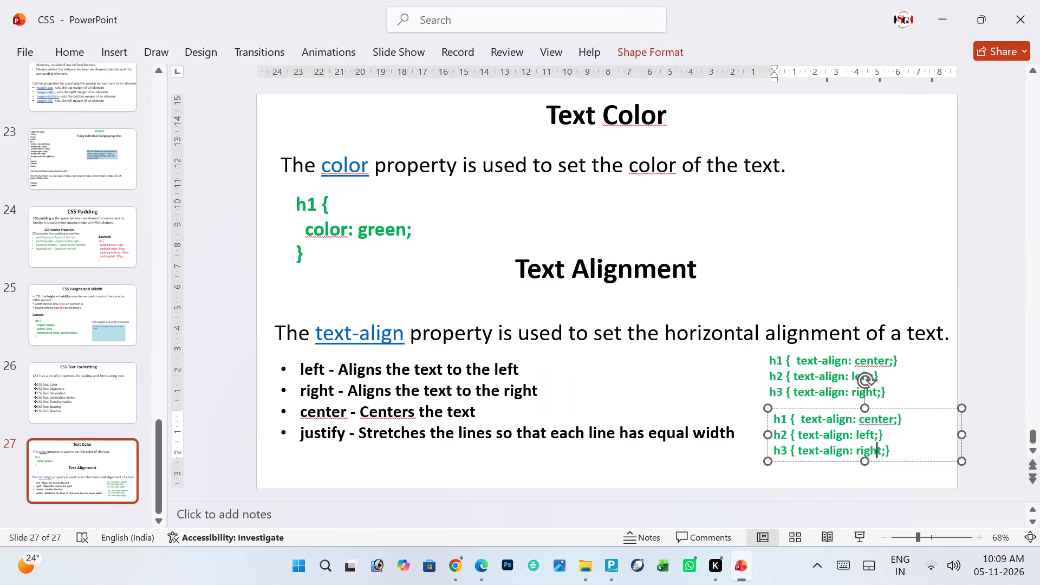
key(ctrl+a)
key(ctrl+v)
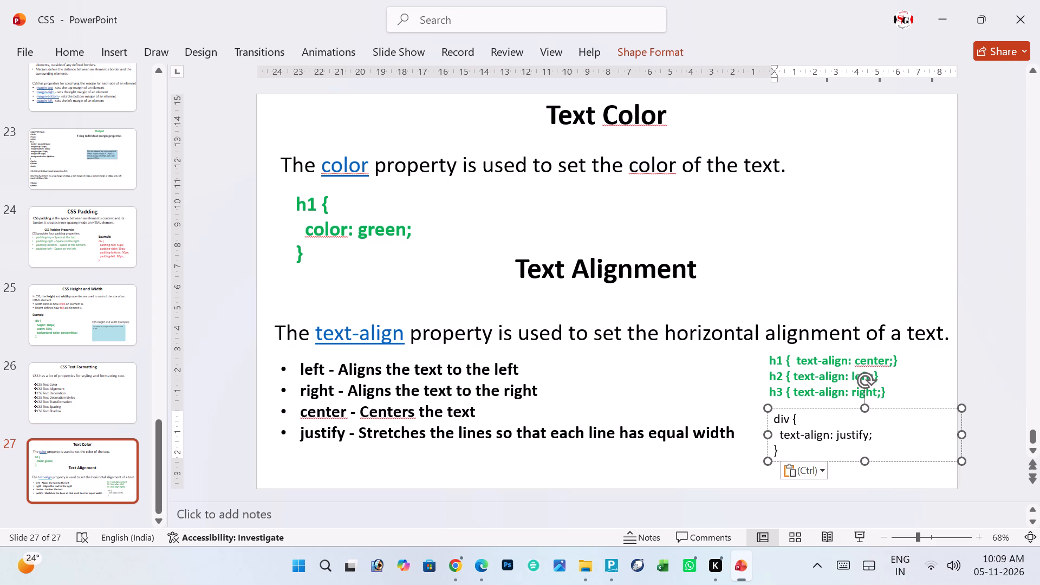
Make the div text-align: justify code bold and green to match the h1–h3 example.
click(836, 462)
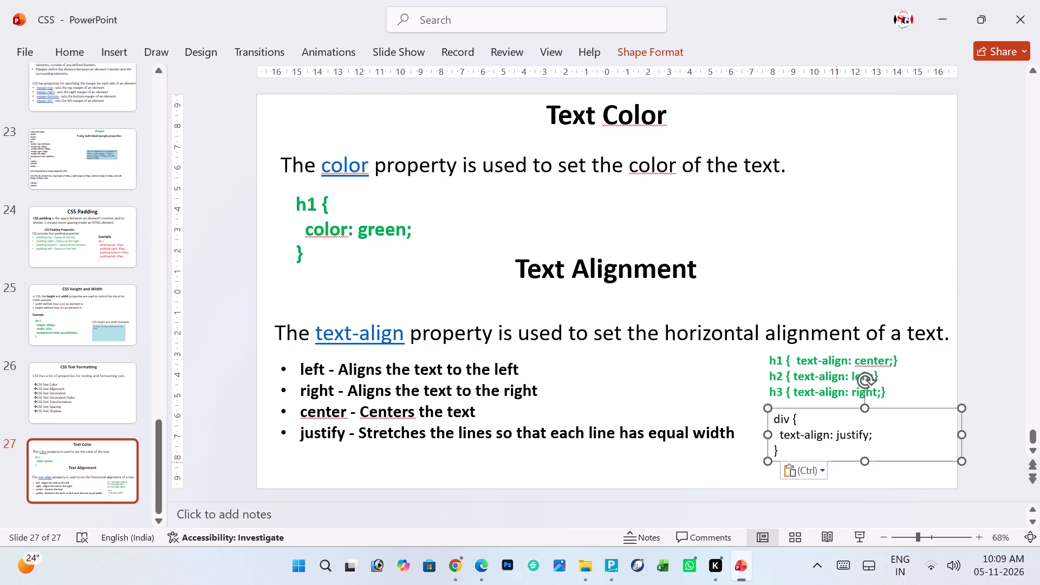
key(ctrl+b)
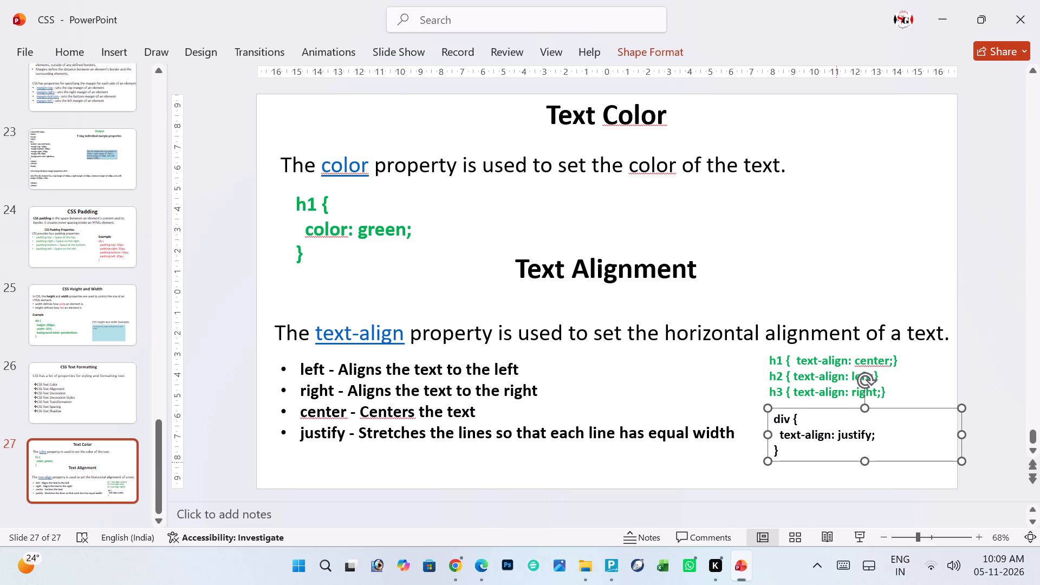
drag(800, 451, 775, 406)
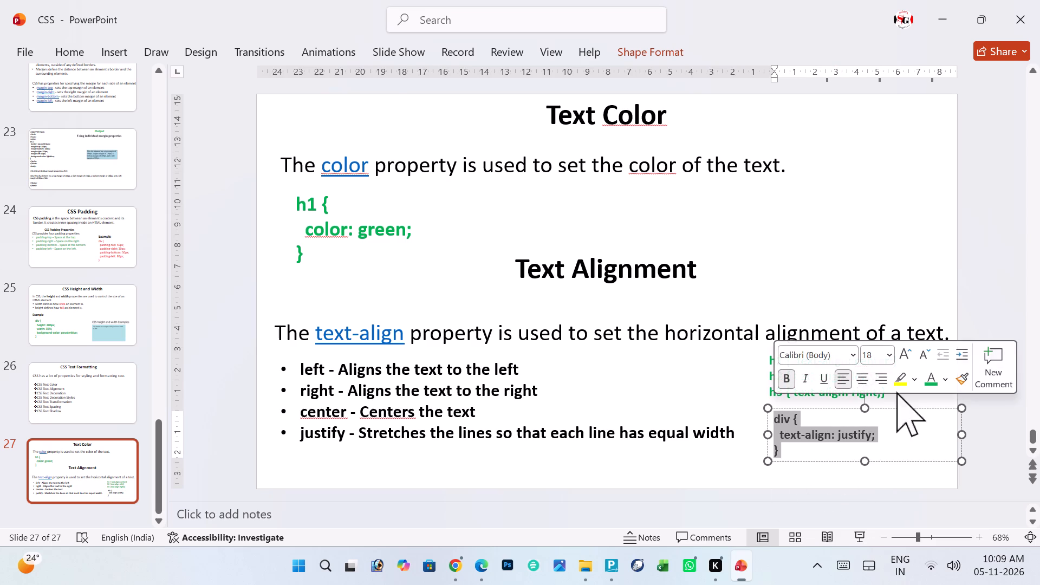
click(928, 380)
click(835, 471)
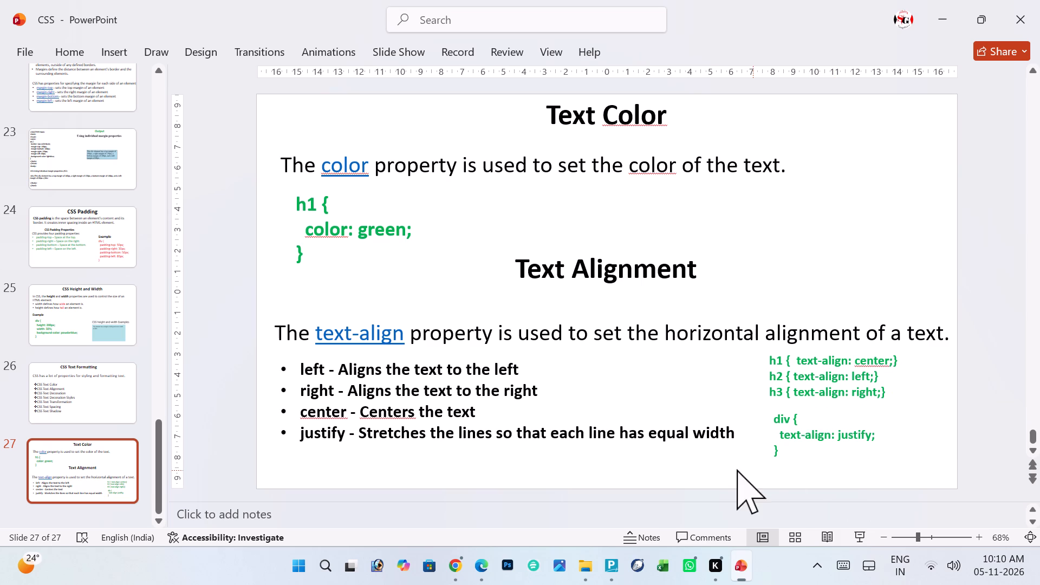
click(456, 472)
Add a new slide after slide 27 and delete its title and content placeholders.
click(231, 362)
key(ctrl+m)
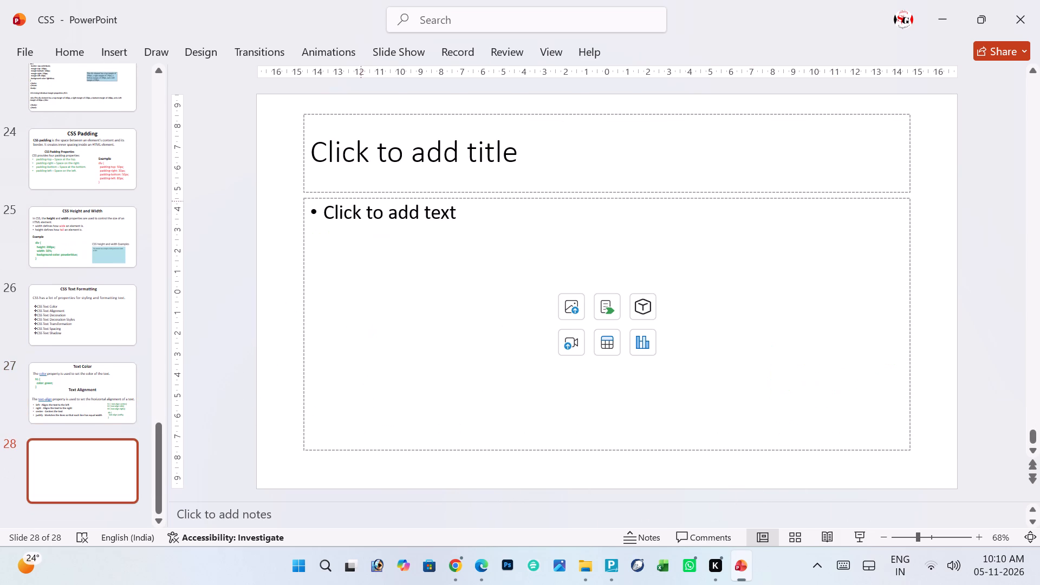
click(474, 112)
key(Delete)
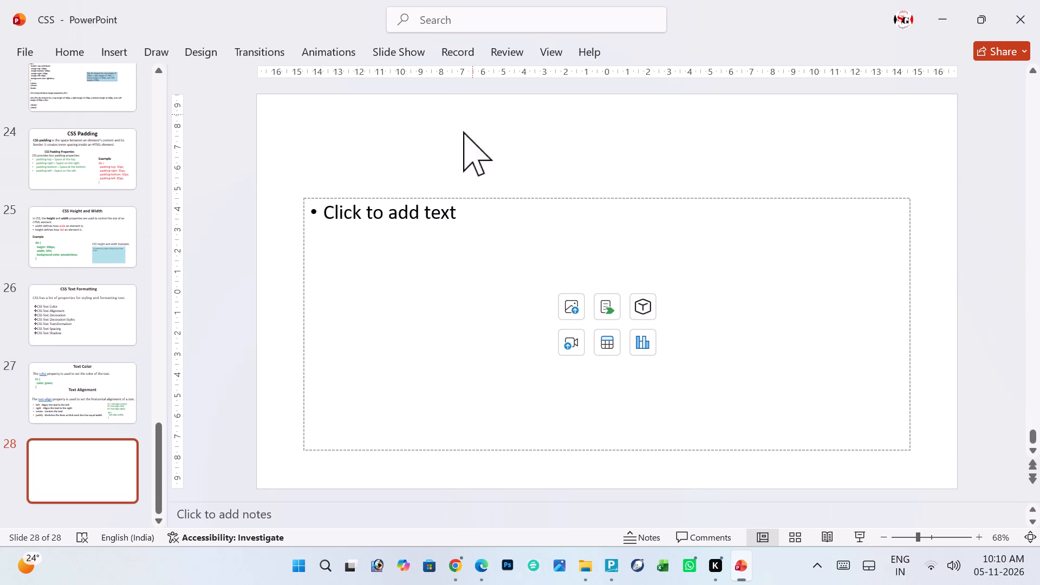
click(419, 198)
key(Delete)
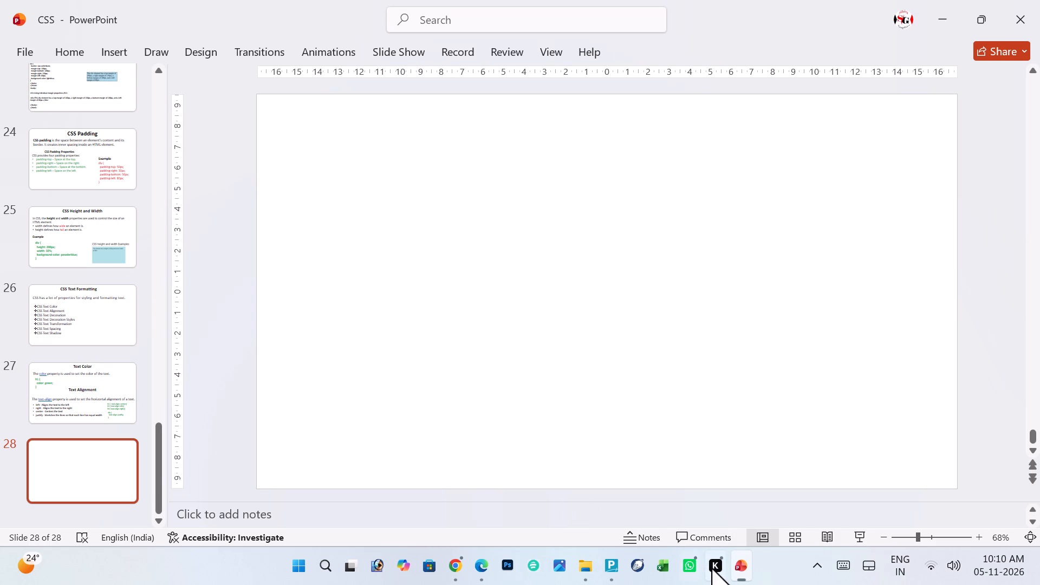